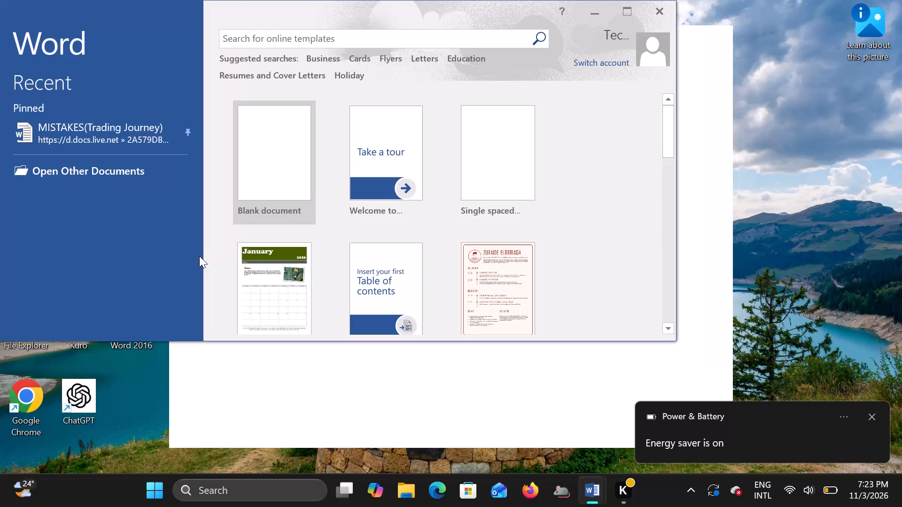
Create a new blank document, maximize its window and dismiss the battery notification.
double_click(279, 152)
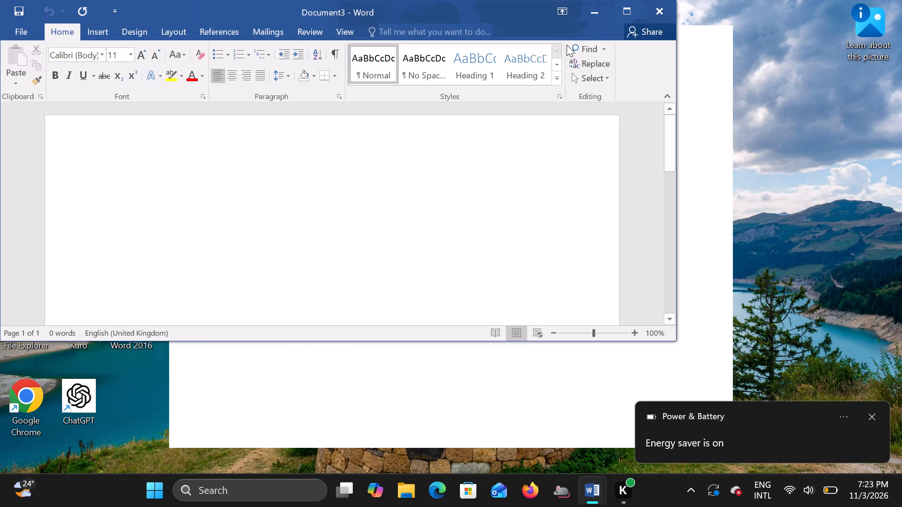
click(624, 16)
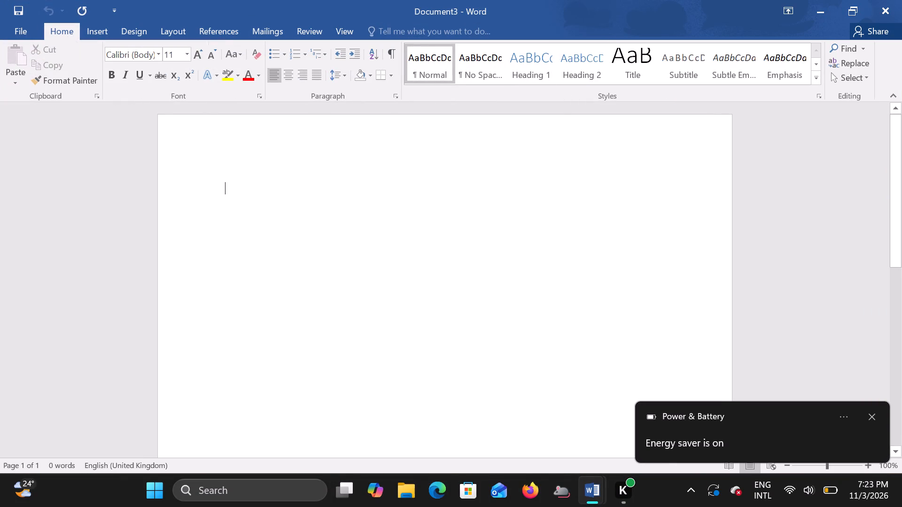
click(872, 416)
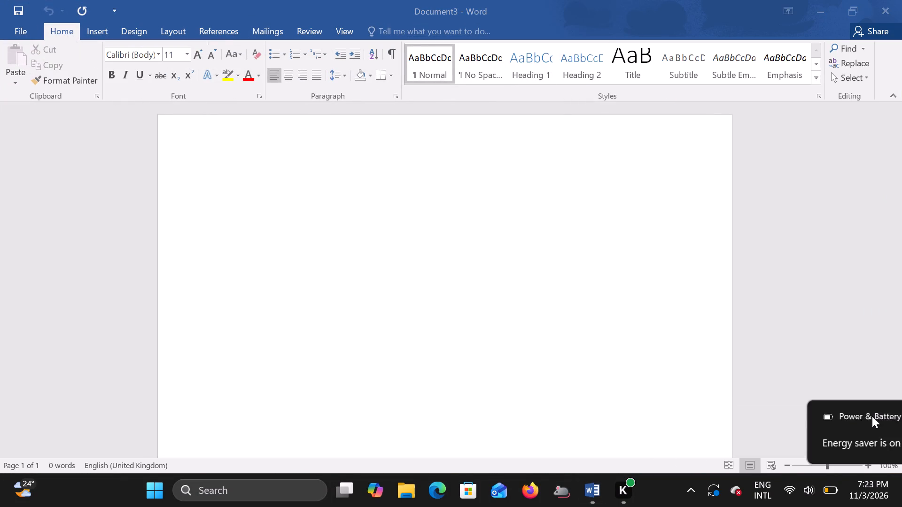
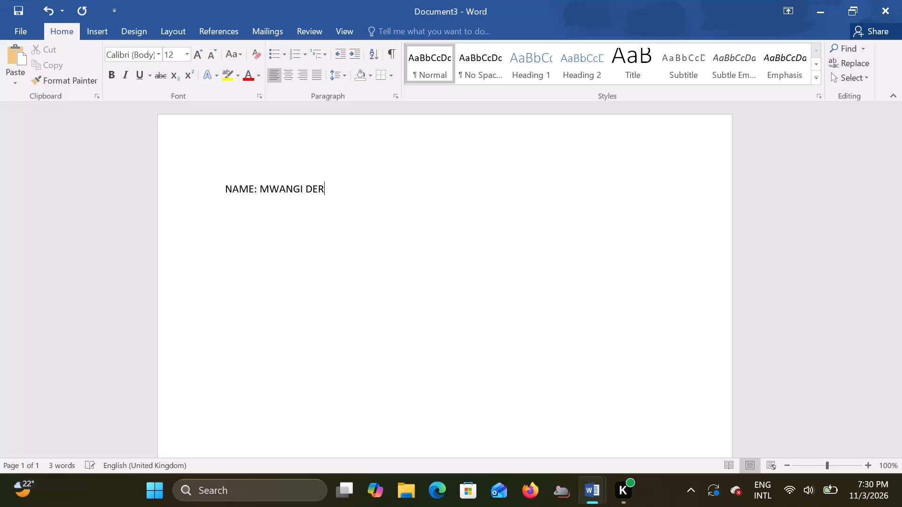
Complete the NAME line with the rest of the student's full name and start a new line below it.
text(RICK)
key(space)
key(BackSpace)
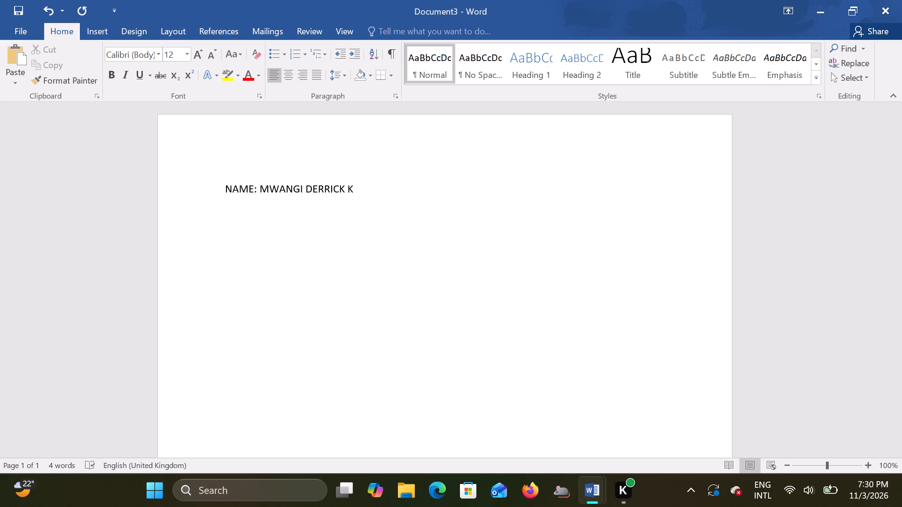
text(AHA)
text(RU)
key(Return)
Add a "REG NO:" line with the student's registration number and start a new line below it.
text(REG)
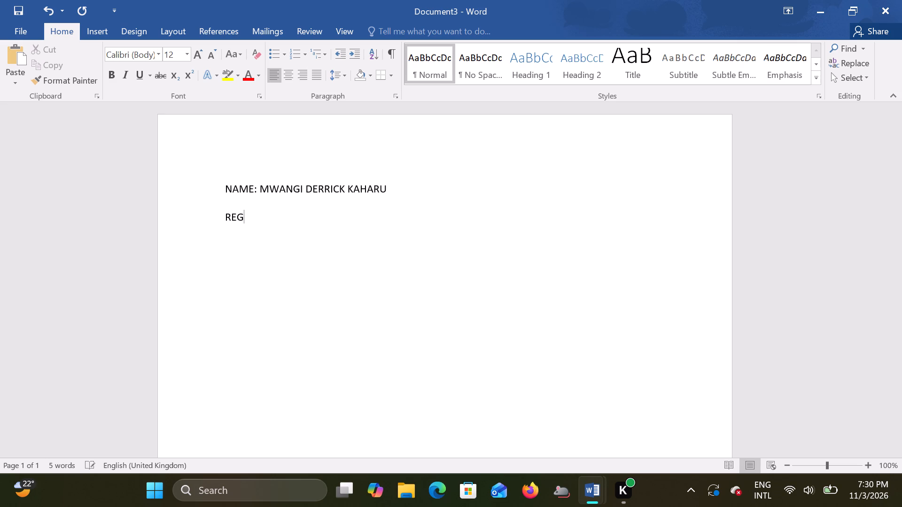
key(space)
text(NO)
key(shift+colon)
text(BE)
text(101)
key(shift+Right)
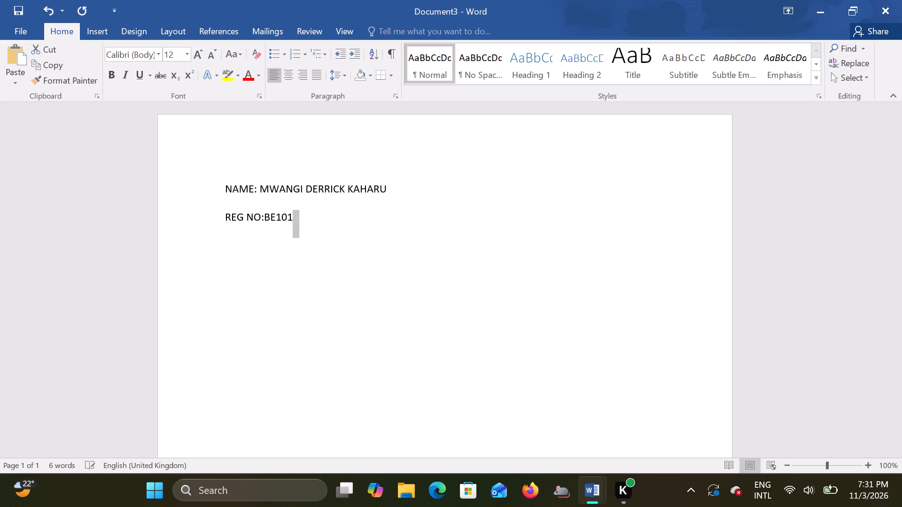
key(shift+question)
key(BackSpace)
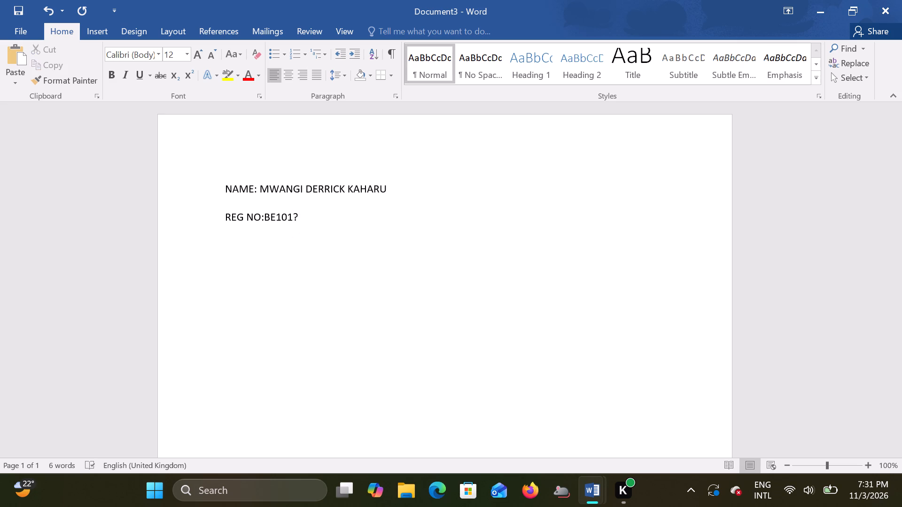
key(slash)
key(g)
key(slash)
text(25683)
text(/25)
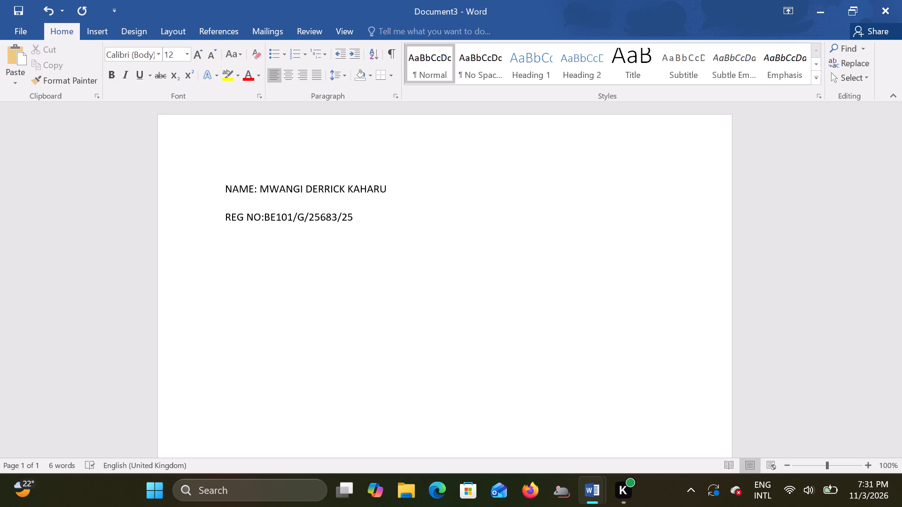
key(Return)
Add the line "PROGRAMME :Bachelor of Human Resource Management" and start a new line below it.
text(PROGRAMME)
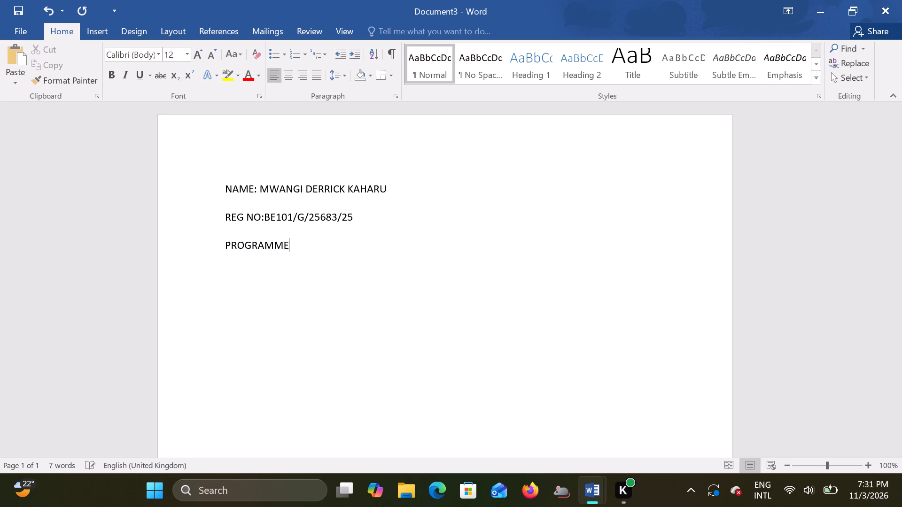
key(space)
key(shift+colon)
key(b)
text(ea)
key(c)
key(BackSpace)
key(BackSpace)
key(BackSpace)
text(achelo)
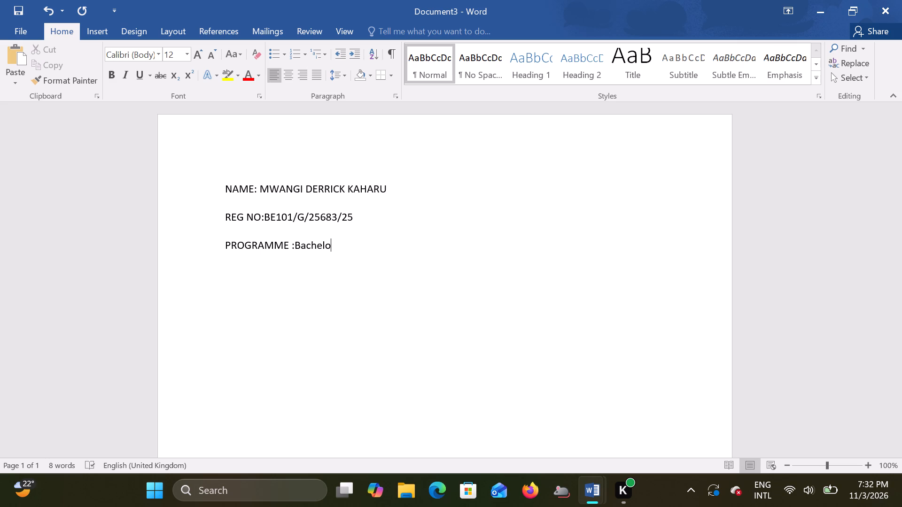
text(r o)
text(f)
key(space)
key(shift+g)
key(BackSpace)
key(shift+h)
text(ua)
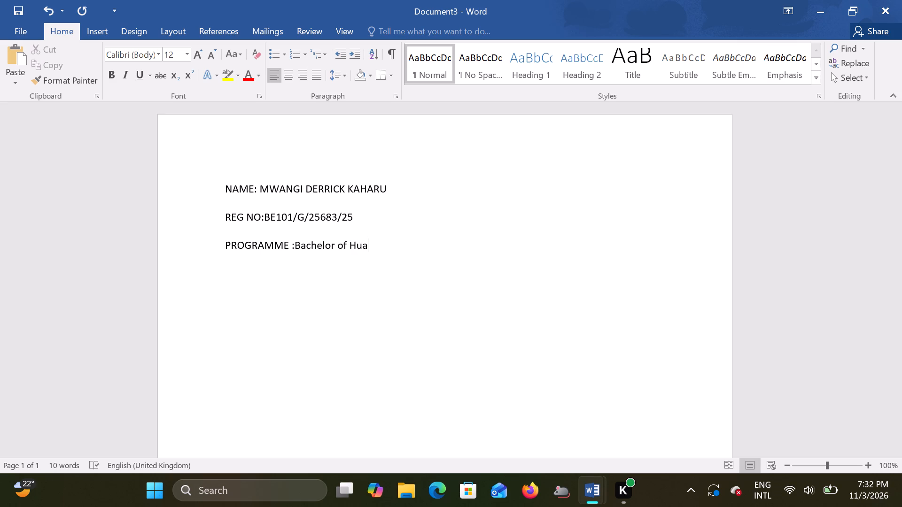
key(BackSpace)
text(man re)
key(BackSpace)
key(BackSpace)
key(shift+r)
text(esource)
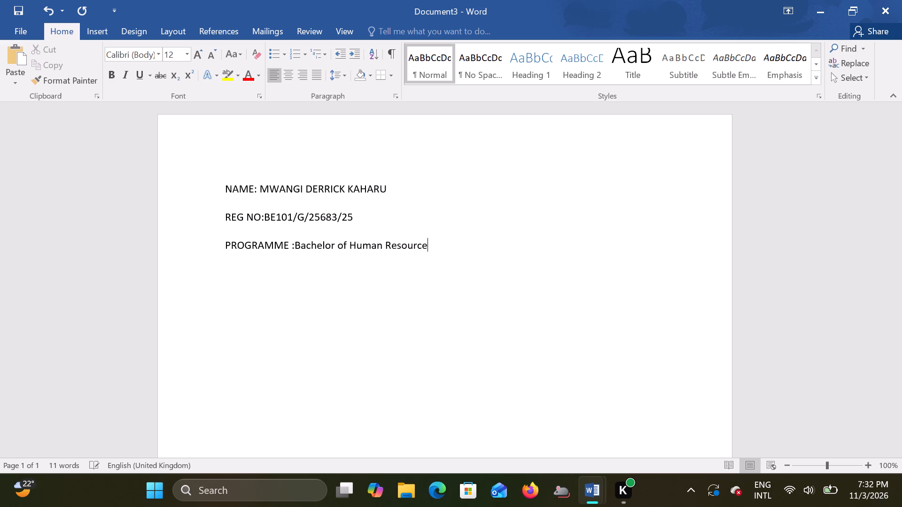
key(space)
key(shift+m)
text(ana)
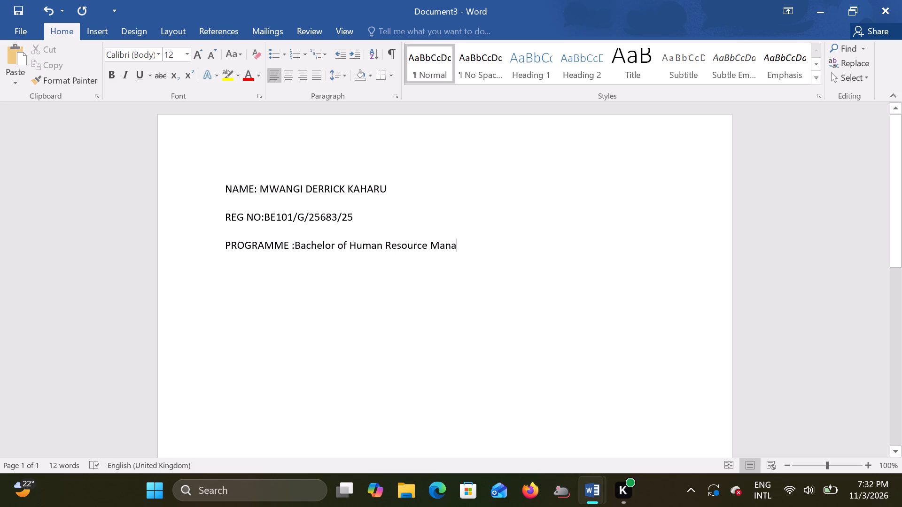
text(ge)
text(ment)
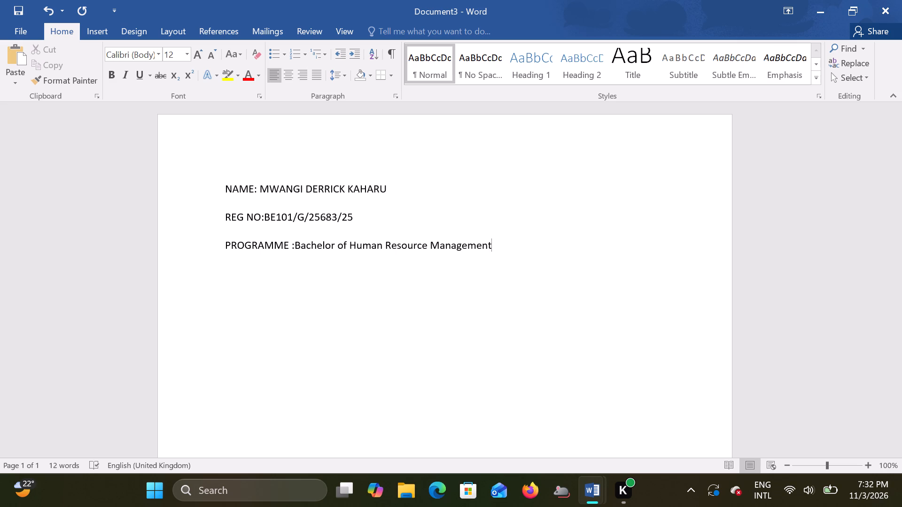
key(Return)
Add the line "UNIT CODE:BBH2215" below the PROGRAMME line.
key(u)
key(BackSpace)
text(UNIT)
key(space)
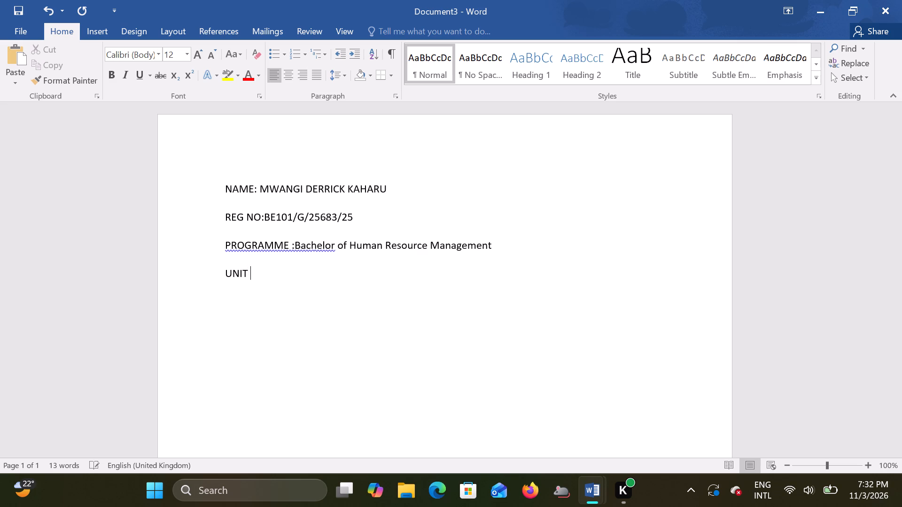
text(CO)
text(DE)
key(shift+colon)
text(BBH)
scroll(334, 279, down, 2)
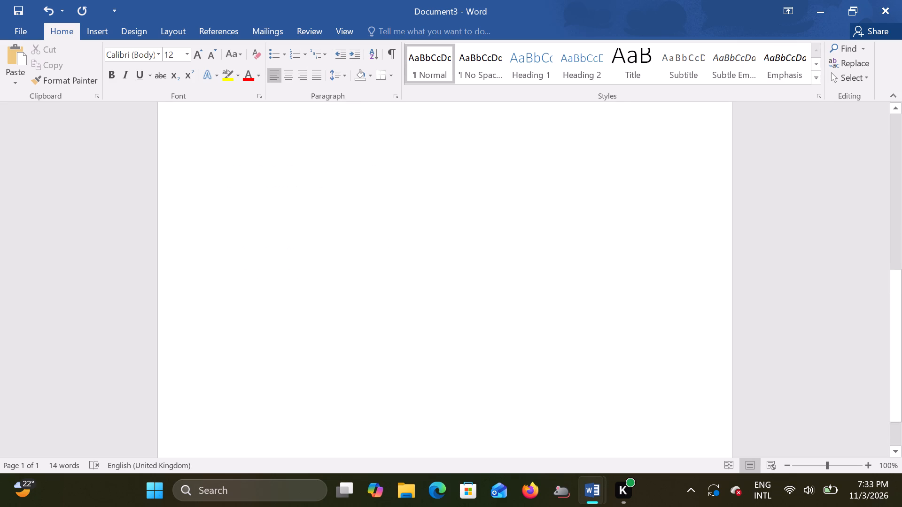
scroll(334, 279, down, 3)
scroll(334, 279, right, 1)
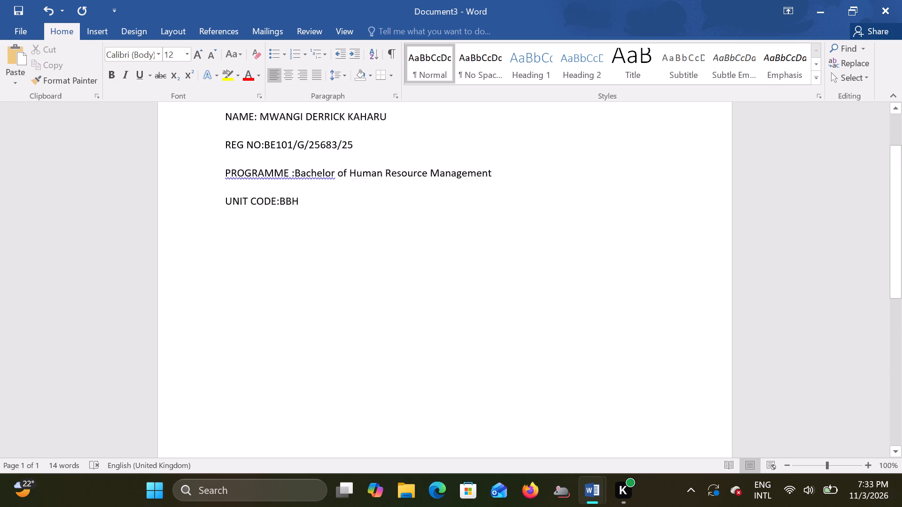
scroll(334, 279, right, 1)
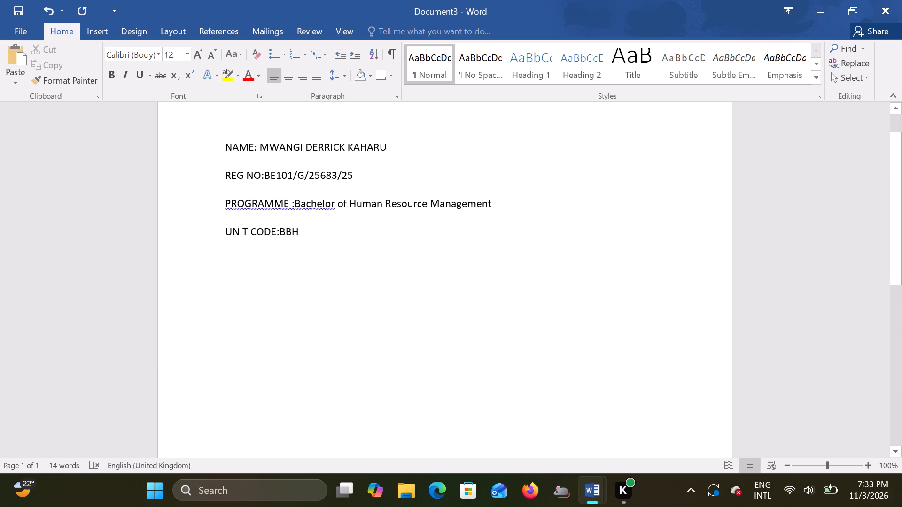
drag(334, 279, 329, 236)
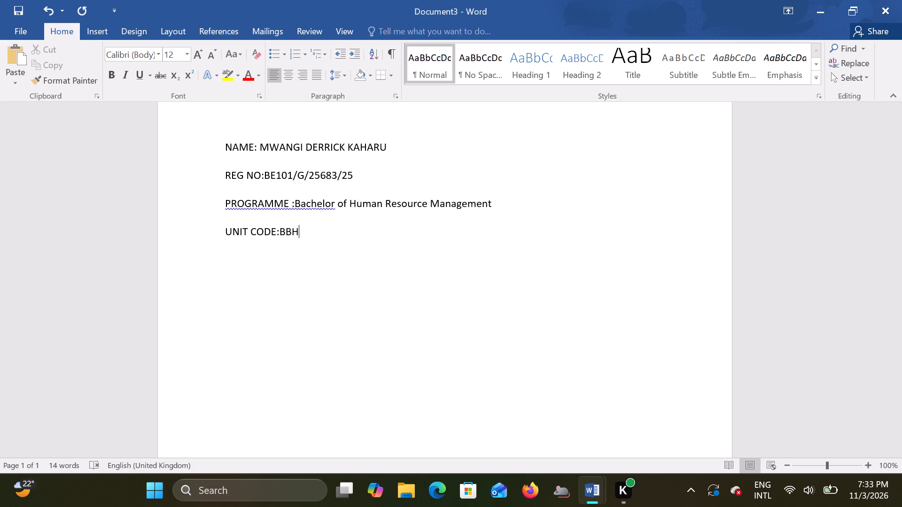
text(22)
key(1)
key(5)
Insert a space between BBH and 2215 in the unit code.
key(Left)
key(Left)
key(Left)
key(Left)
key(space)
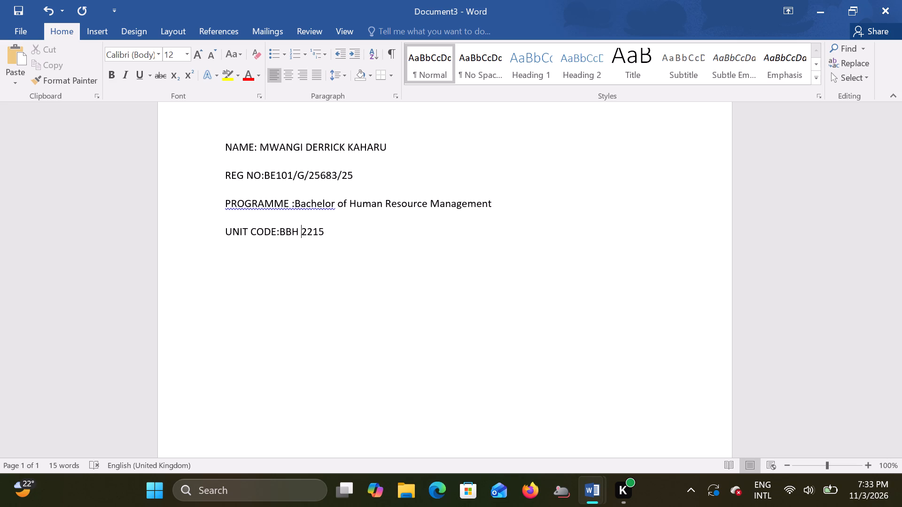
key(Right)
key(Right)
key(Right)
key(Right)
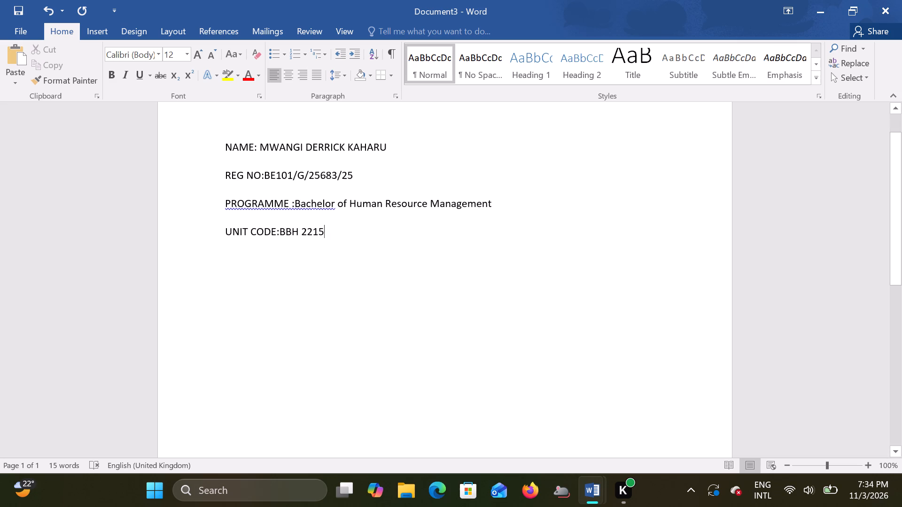
Start a new line below the UNIT CODE line and add "UNIT TITLE:MACROECONOMICS" on it.
click(314, 133)
click(220, 142)
click(340, 220)
click(340, 237)
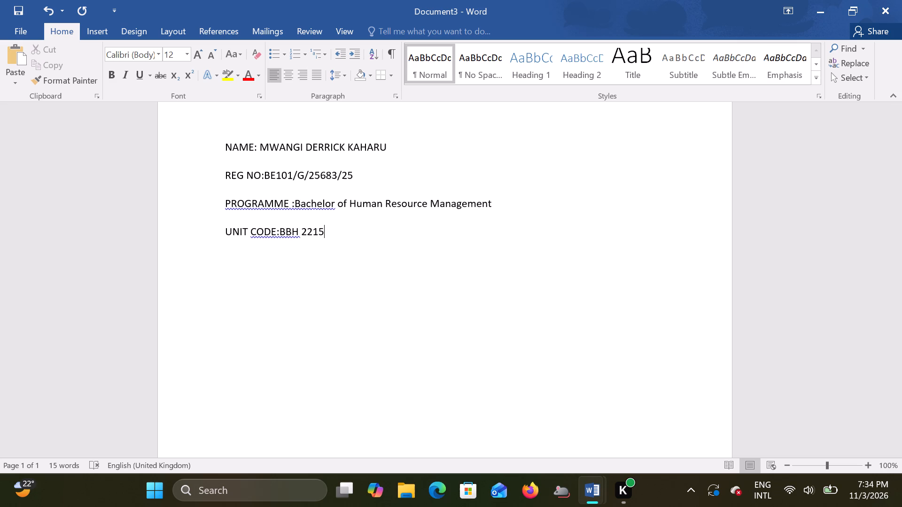
click(340, 236)
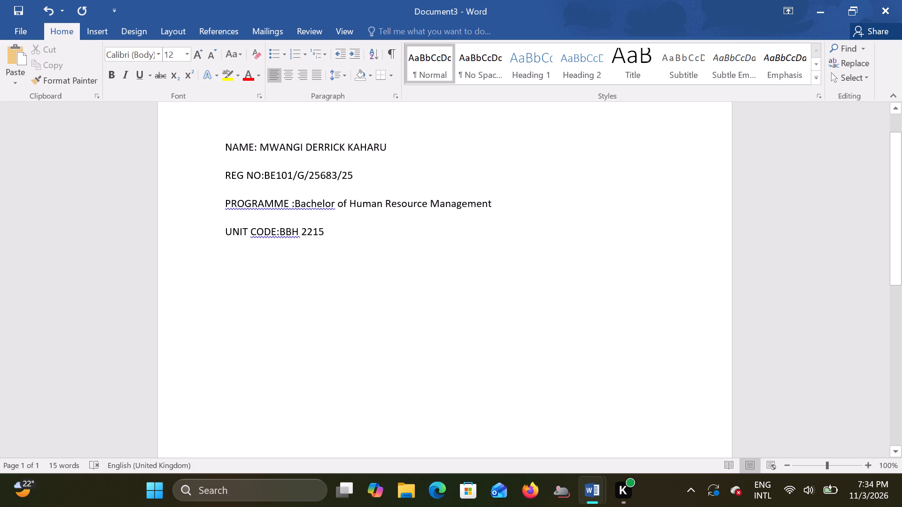
key(Return)
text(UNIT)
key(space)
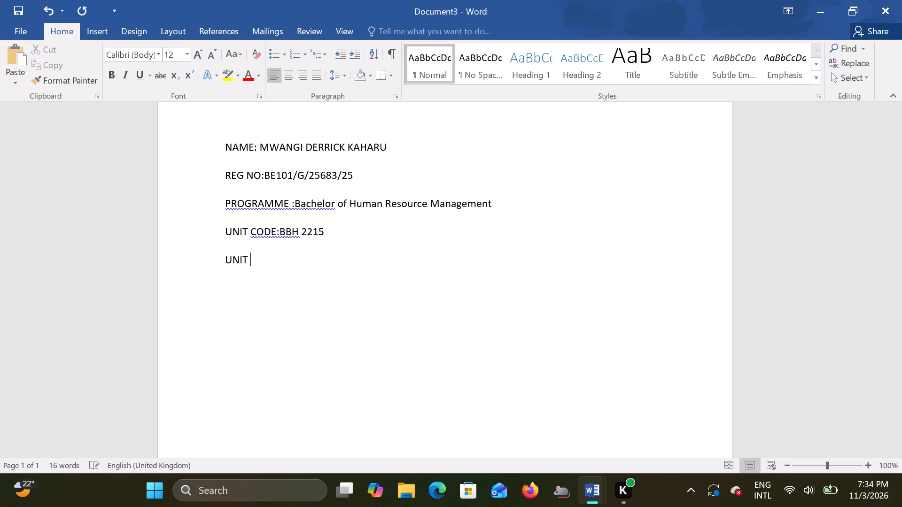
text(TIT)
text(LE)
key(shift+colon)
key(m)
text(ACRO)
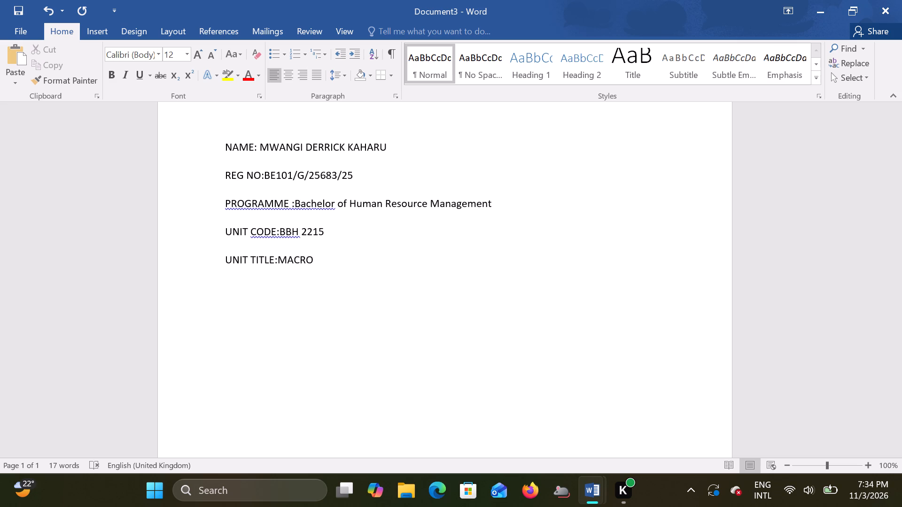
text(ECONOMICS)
Insert a space after the colon in the UNIT TITLE, PROGRAMME and UNIT CODE lines.
click(278, 260)
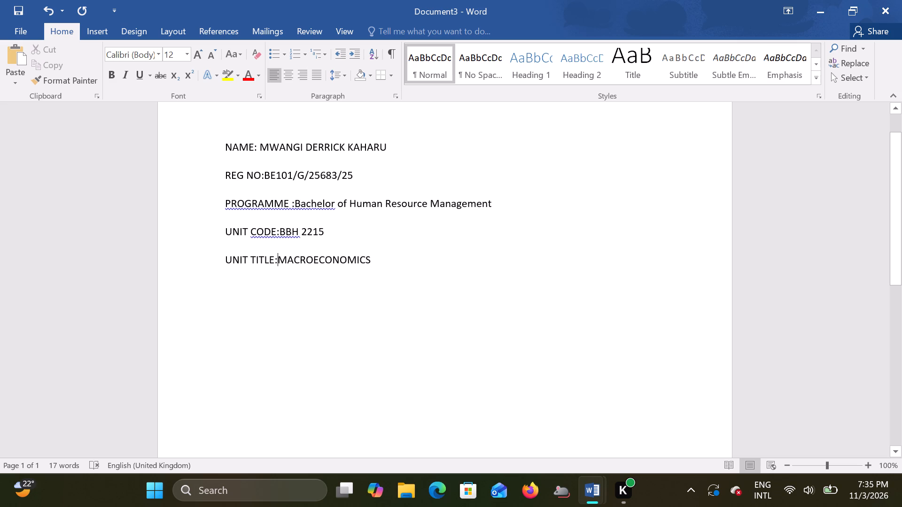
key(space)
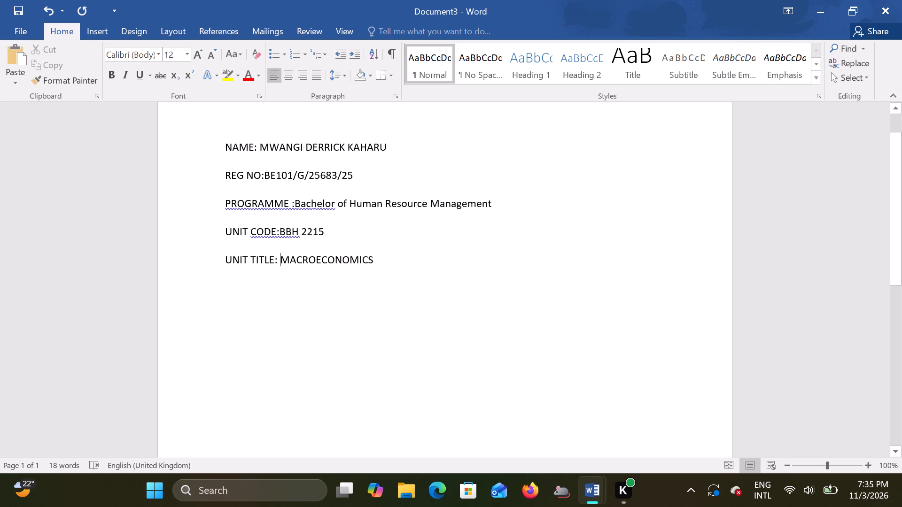
click(393, 237)
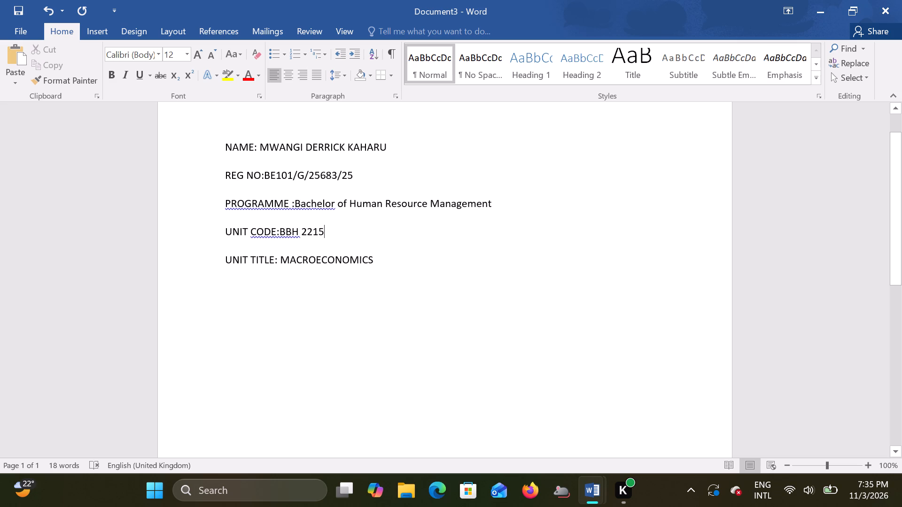
click(295, 204)
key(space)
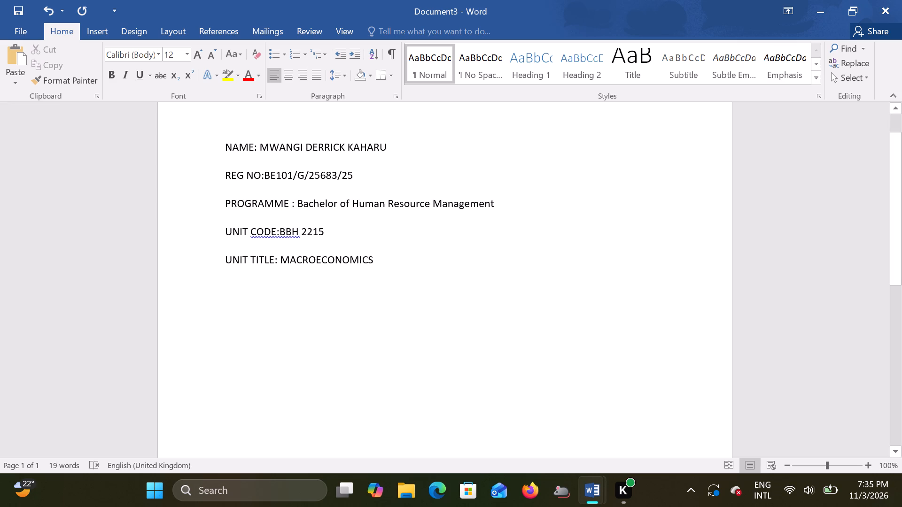
click(278, 230)
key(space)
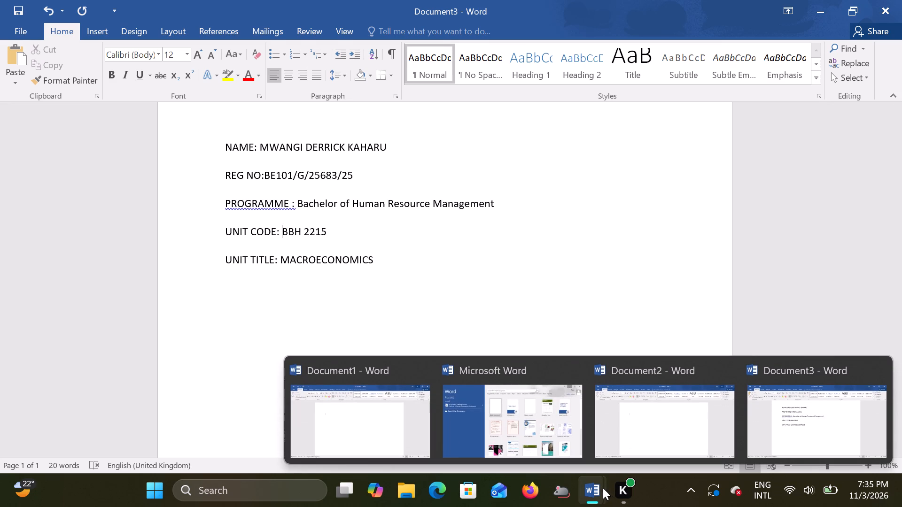
Close the other Word windows: Document2, the template start window and Document1.
click(724, 376)
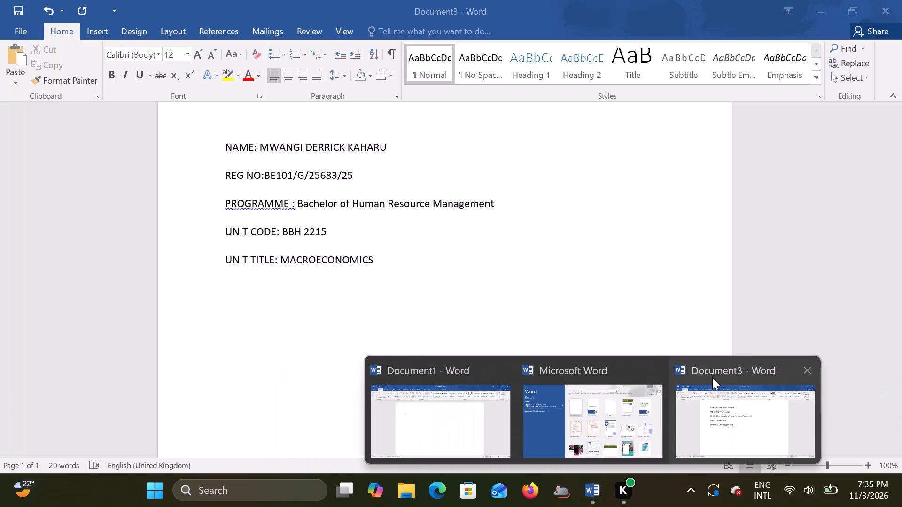
click(654, 376)
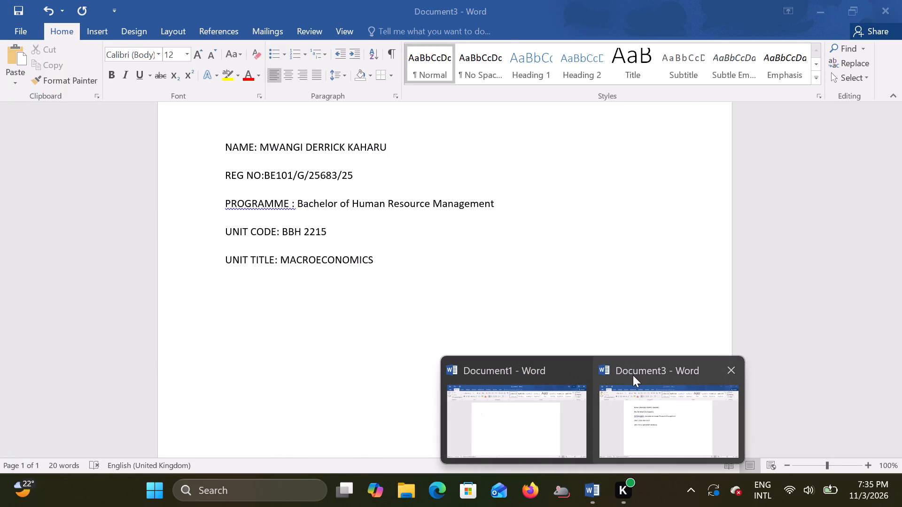
click(576, 368)
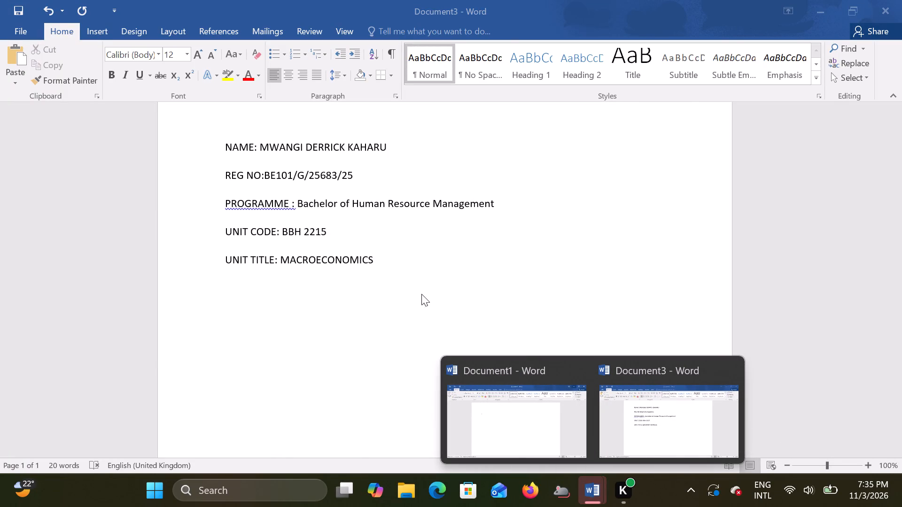
Remove the extra space before the colon in the PROGRAMME line.
click(295, 202)
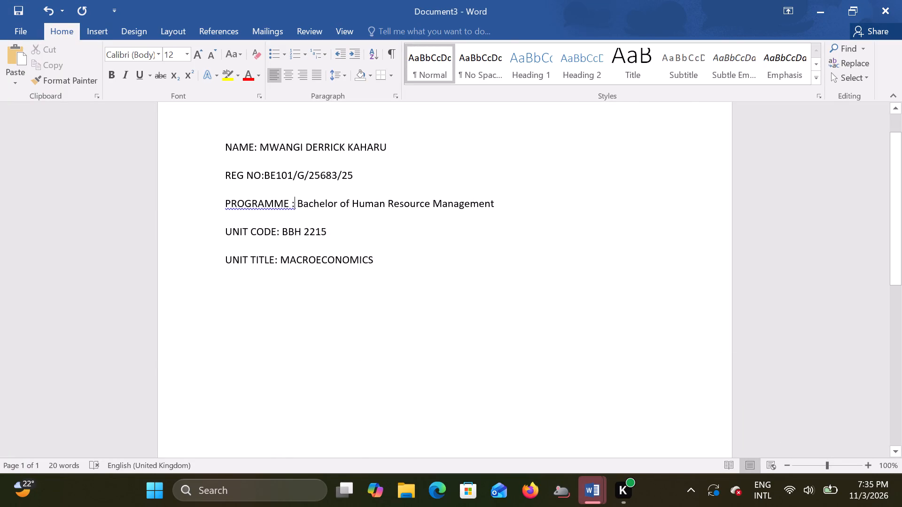
click(289, 203)
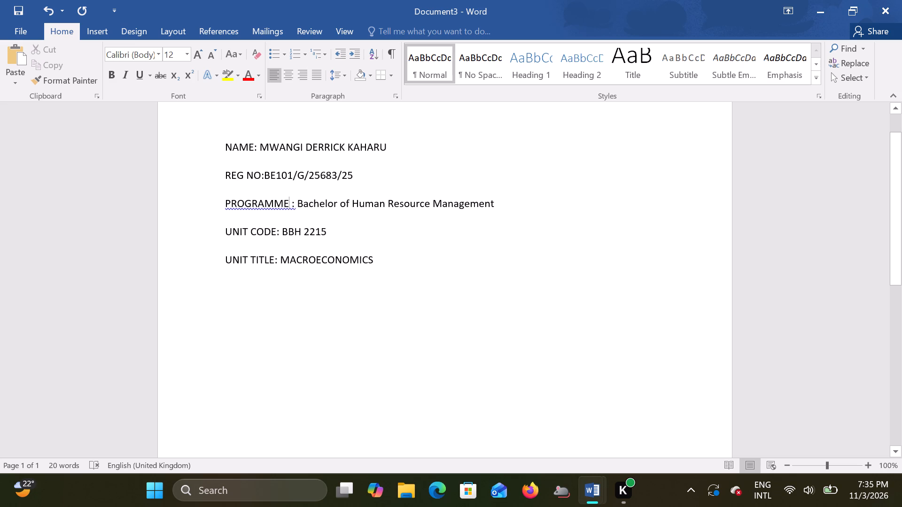
click(288, 202)
click(293, 203)
key(BackSpace)
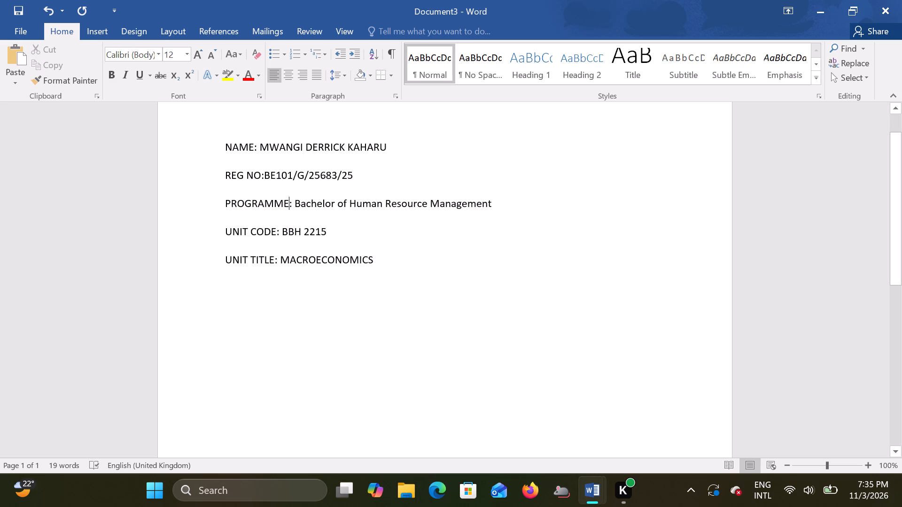
Save the document as a Word Document named MACROECONOMICS in the Documents folder on this PC.
key(ctrl+s)
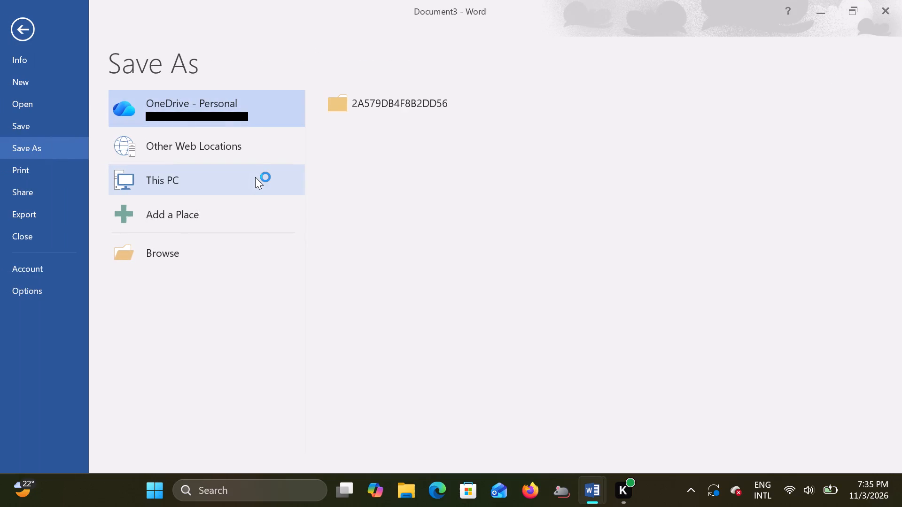
right_click(255, 177)
click(237, 175)
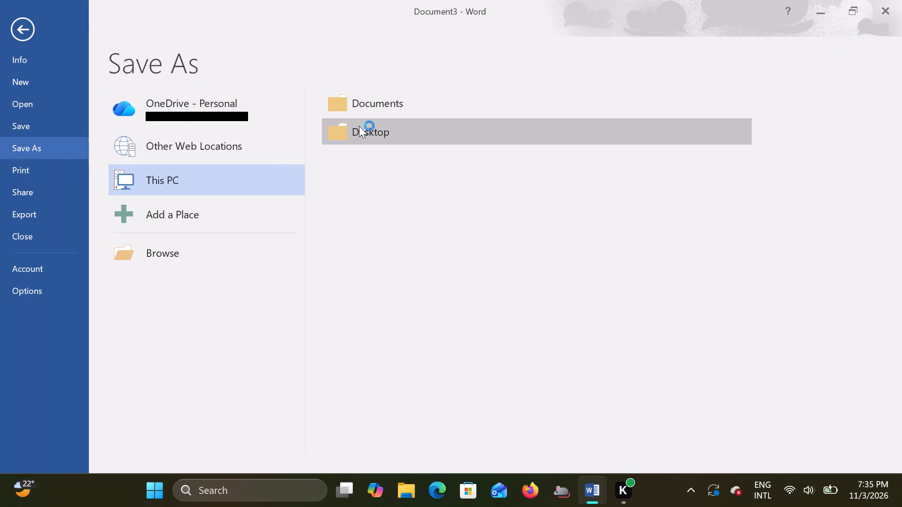
click(373, 112)
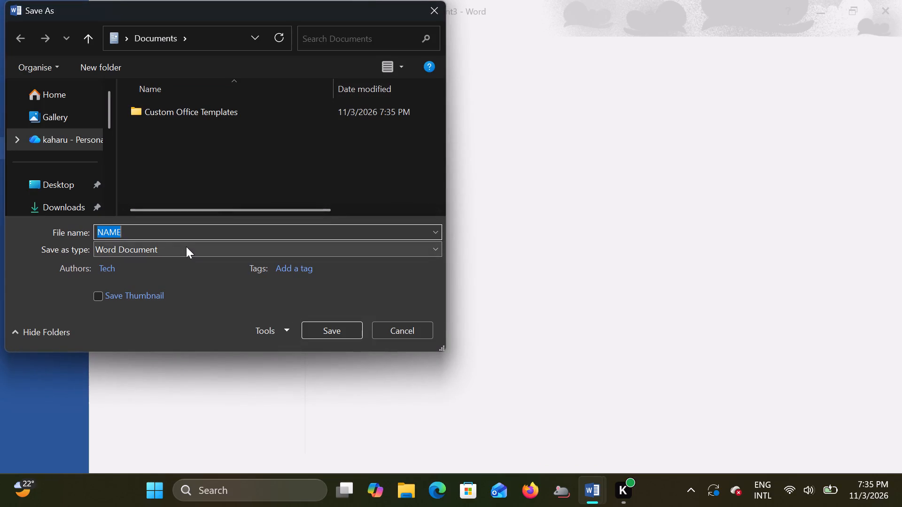
key(BackSpace)
key(BackSpace)
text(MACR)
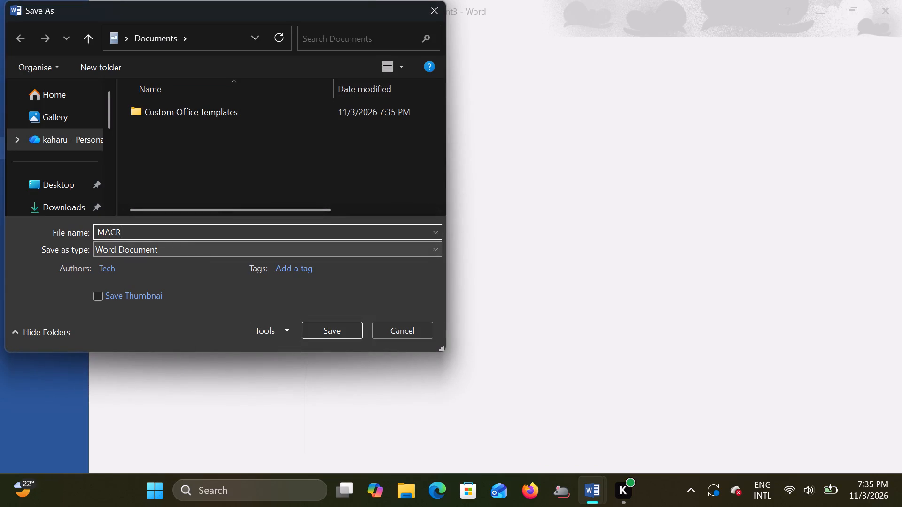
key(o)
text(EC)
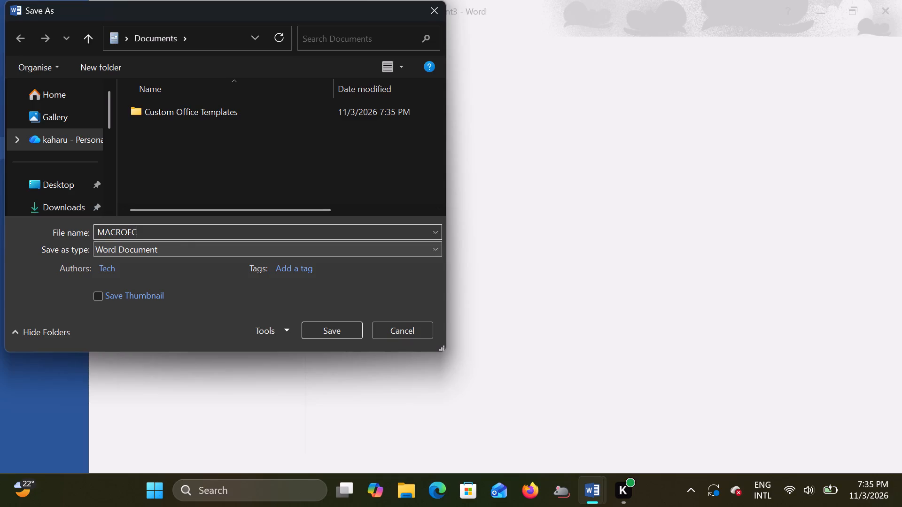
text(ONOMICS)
click(340, 329)
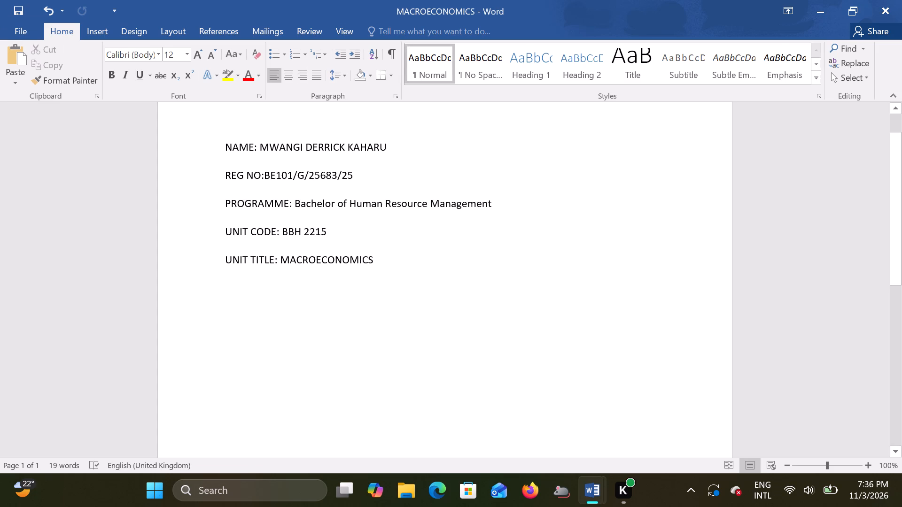
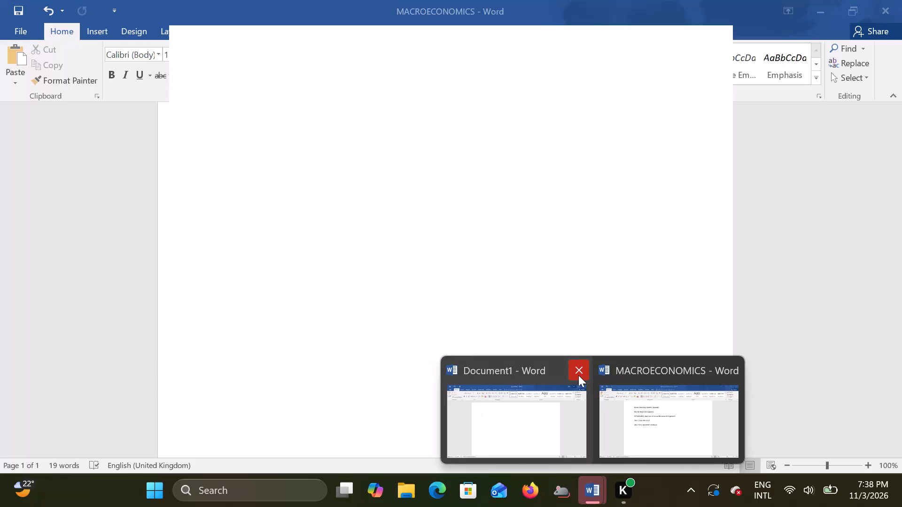
Switch to the open MACROECONOMICS document window.
click(662, 420)
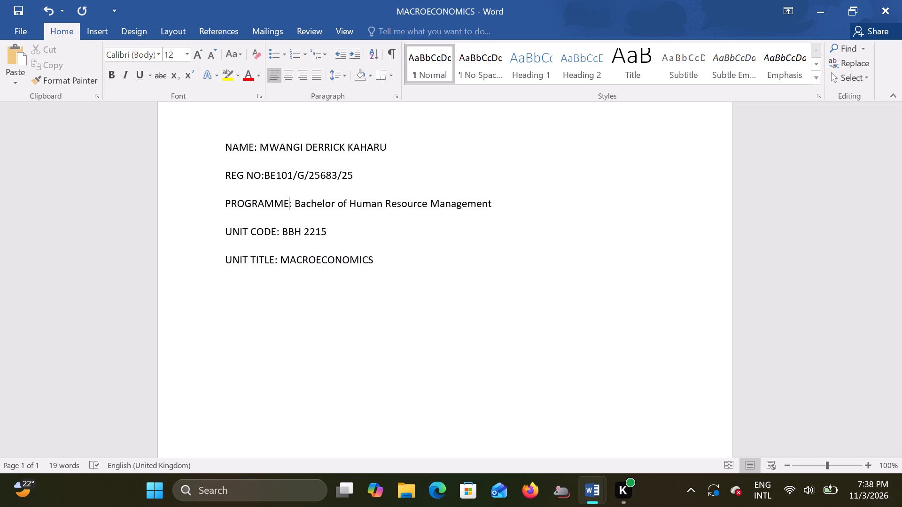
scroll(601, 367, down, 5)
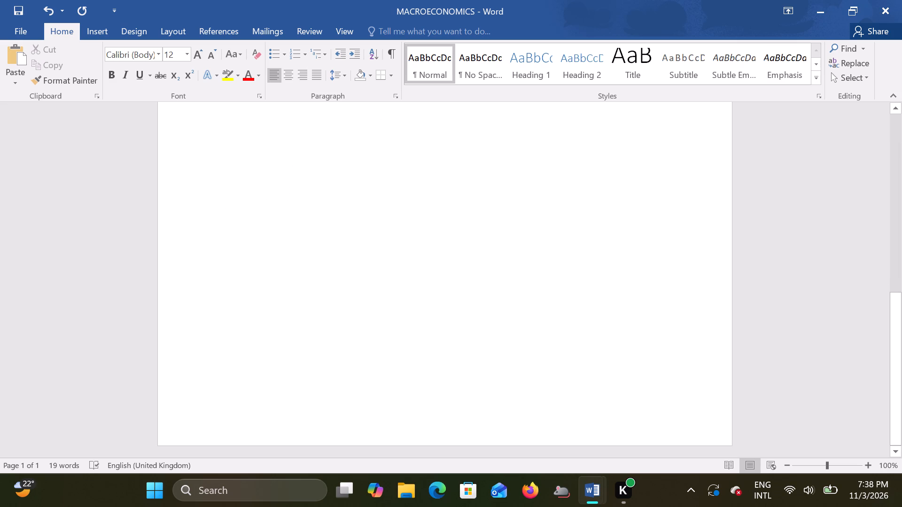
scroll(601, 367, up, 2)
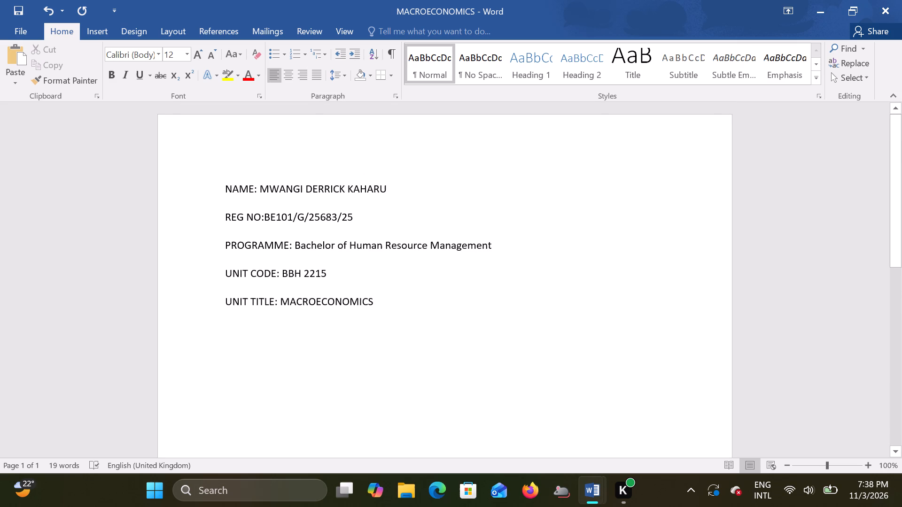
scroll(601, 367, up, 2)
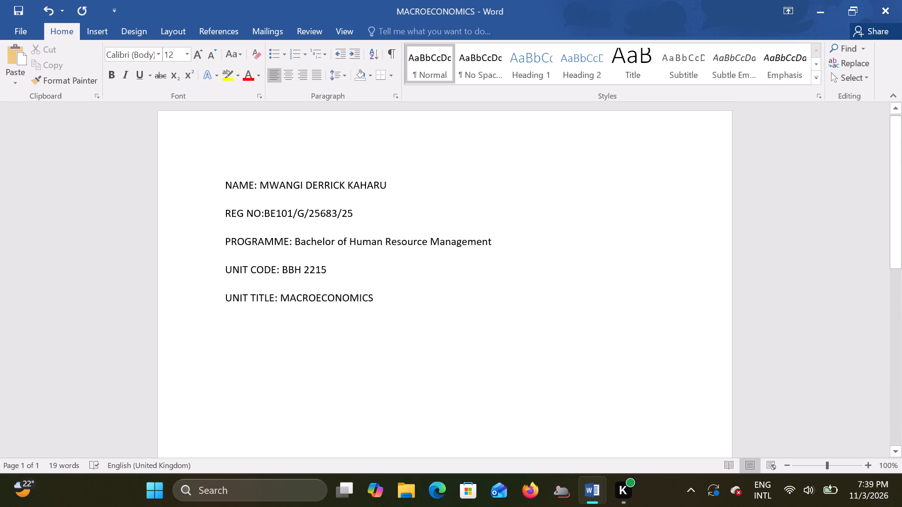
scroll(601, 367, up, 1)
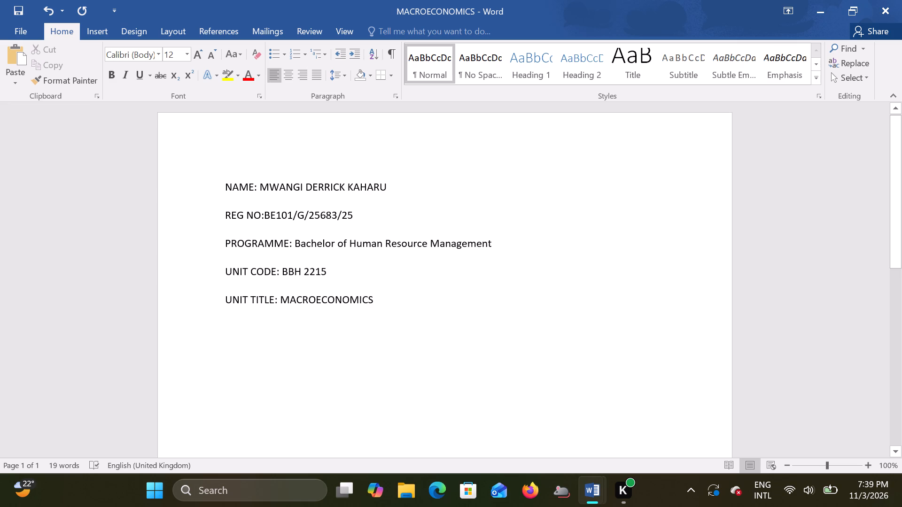
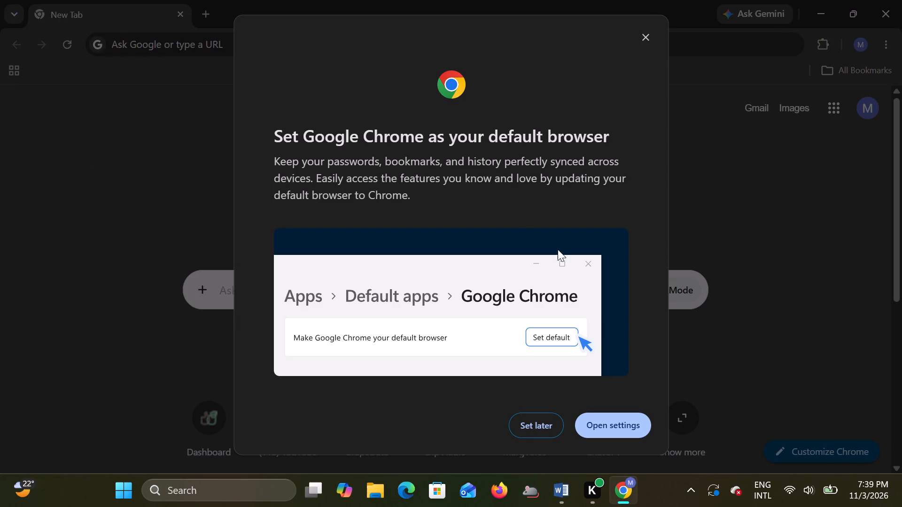
click(645, 41)
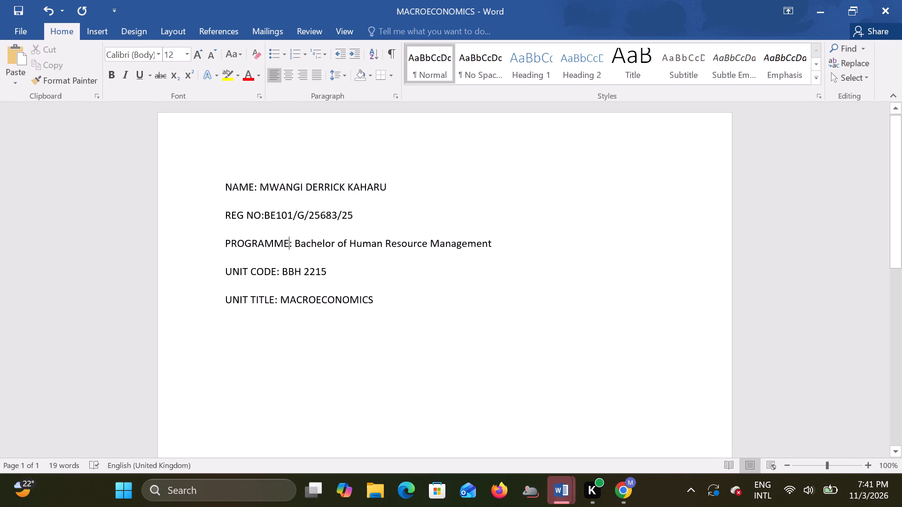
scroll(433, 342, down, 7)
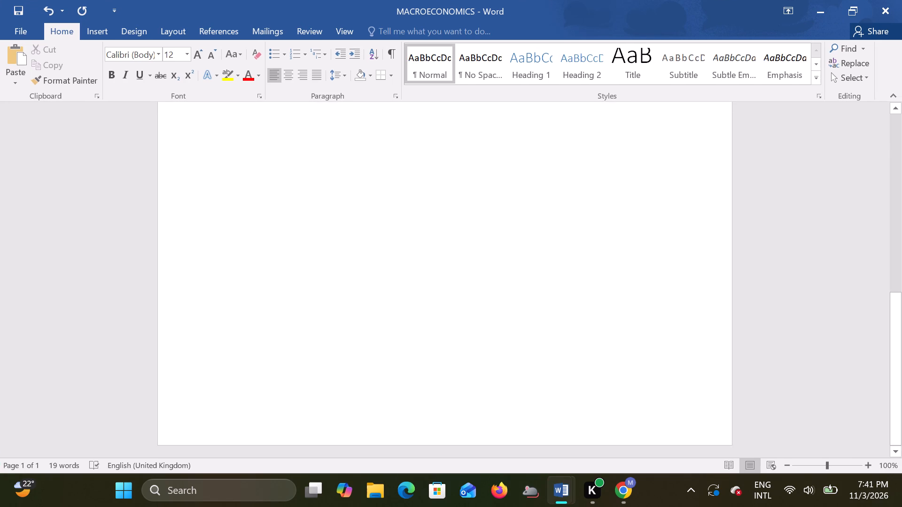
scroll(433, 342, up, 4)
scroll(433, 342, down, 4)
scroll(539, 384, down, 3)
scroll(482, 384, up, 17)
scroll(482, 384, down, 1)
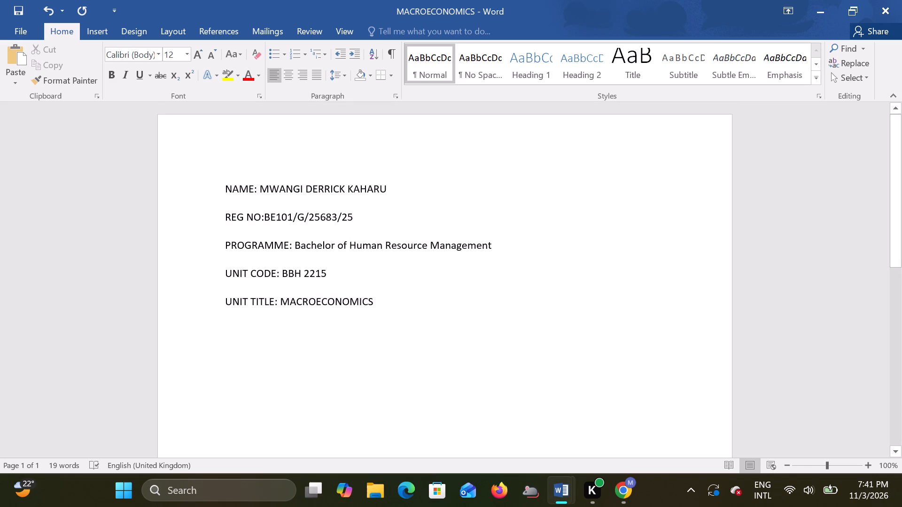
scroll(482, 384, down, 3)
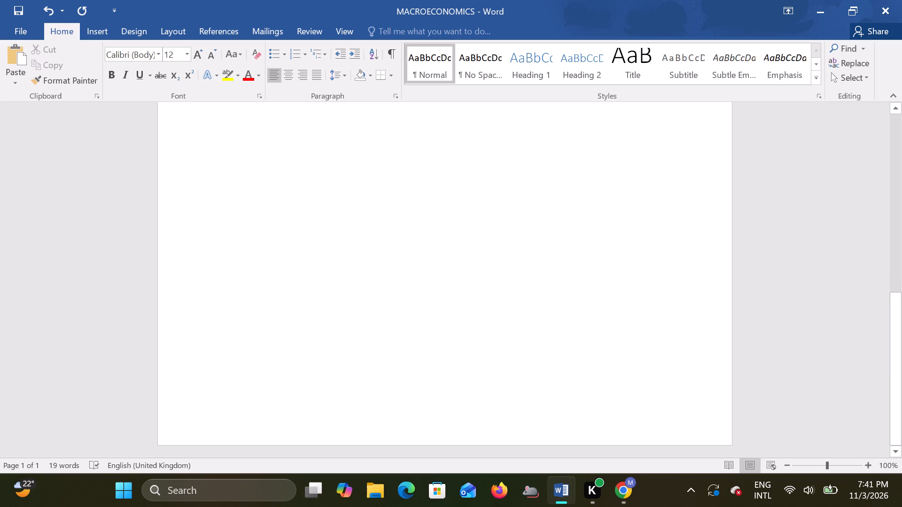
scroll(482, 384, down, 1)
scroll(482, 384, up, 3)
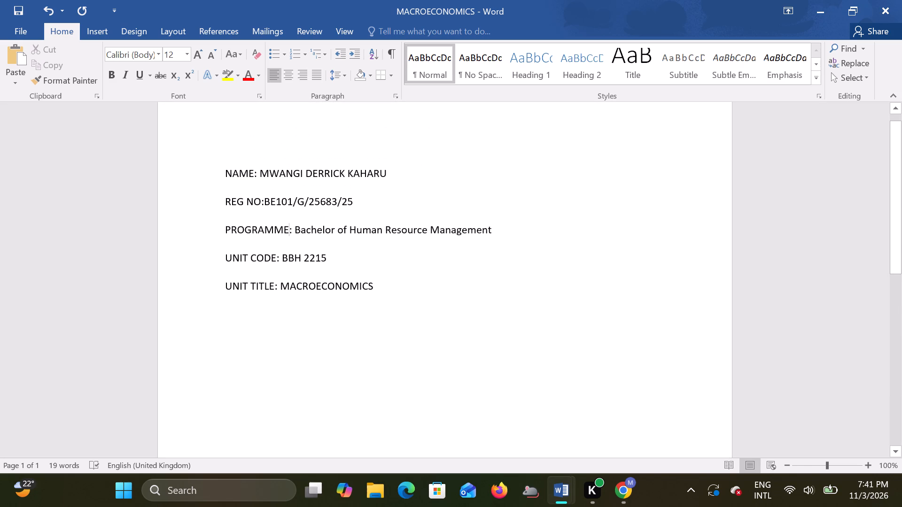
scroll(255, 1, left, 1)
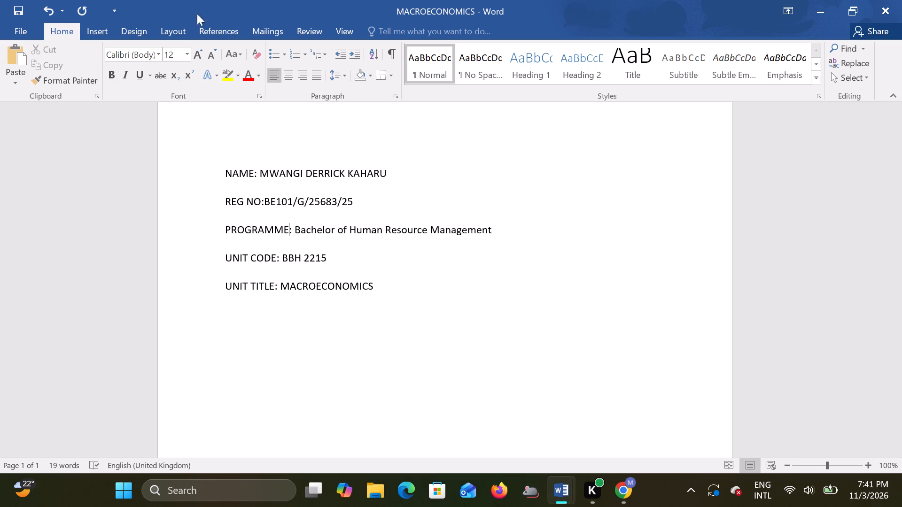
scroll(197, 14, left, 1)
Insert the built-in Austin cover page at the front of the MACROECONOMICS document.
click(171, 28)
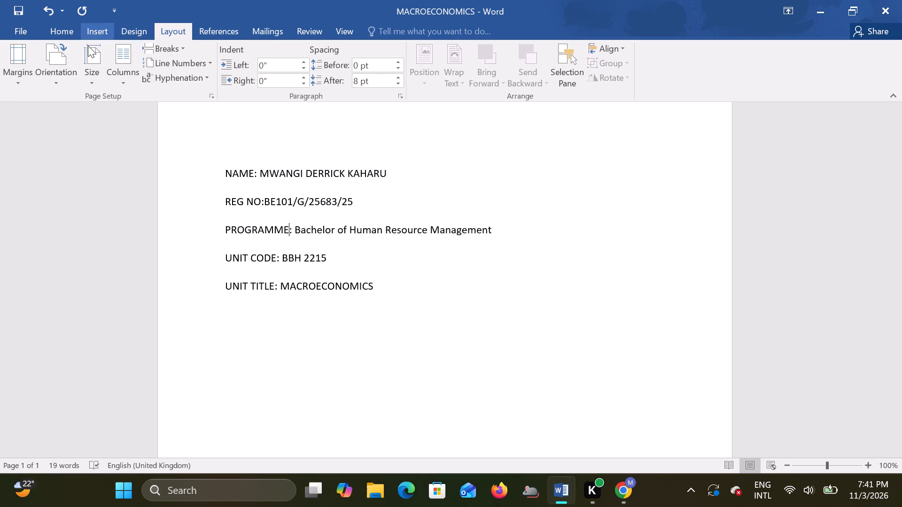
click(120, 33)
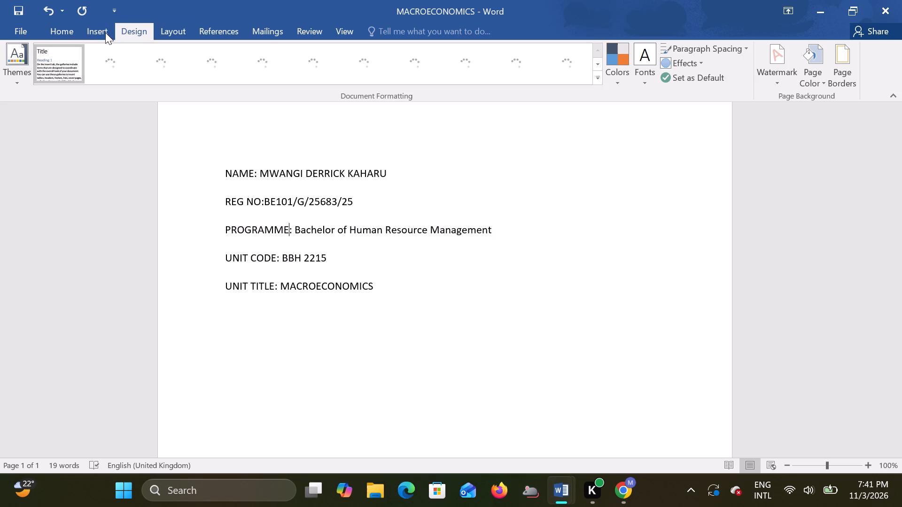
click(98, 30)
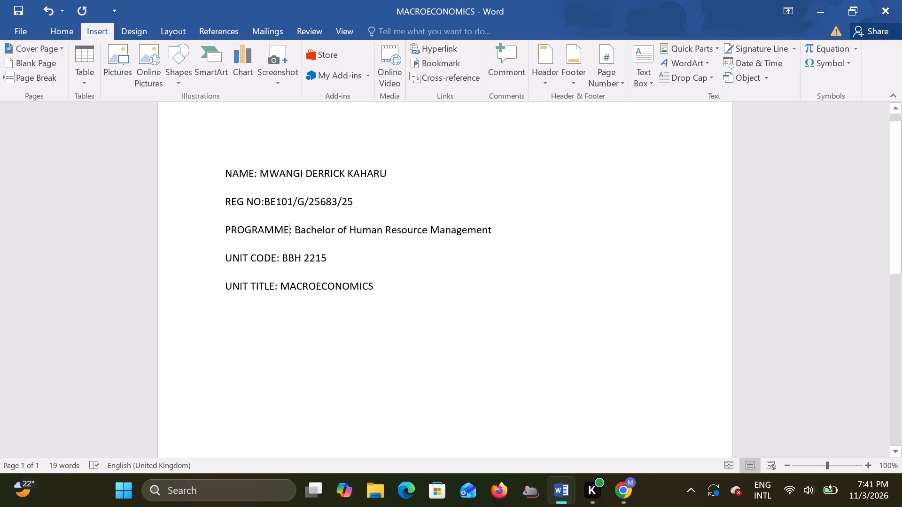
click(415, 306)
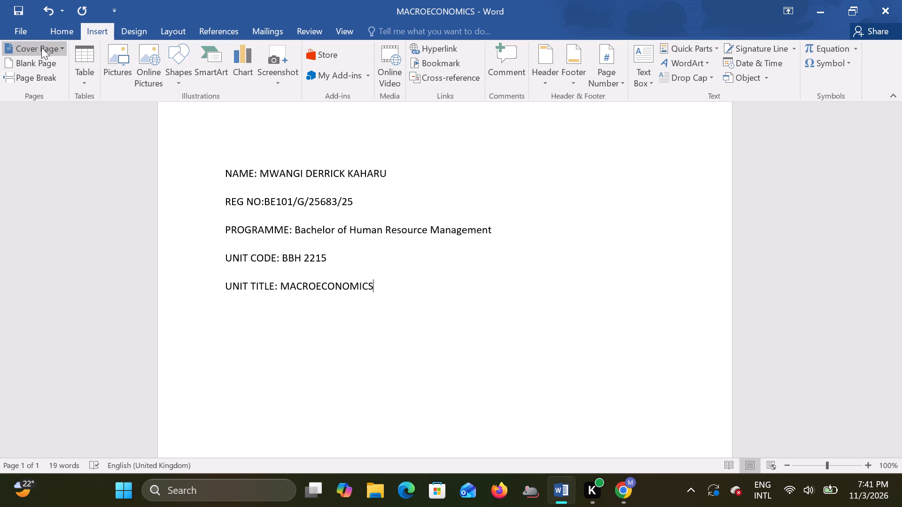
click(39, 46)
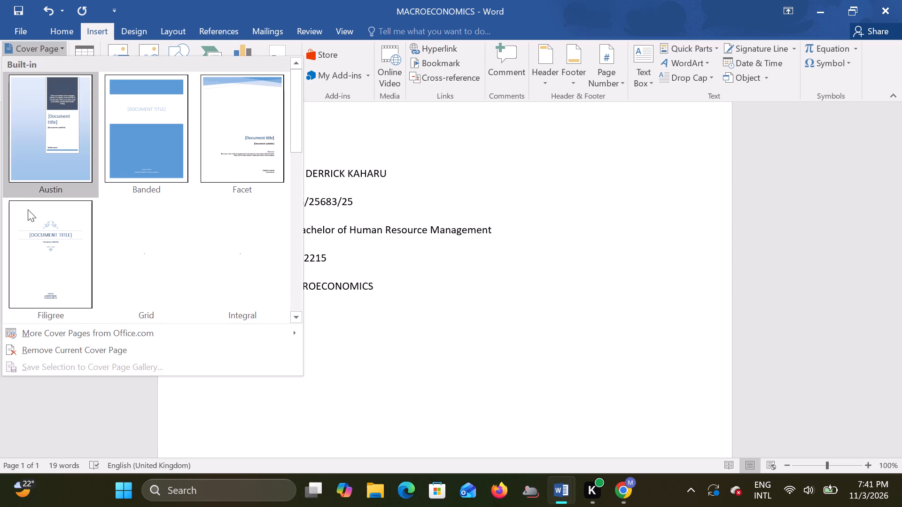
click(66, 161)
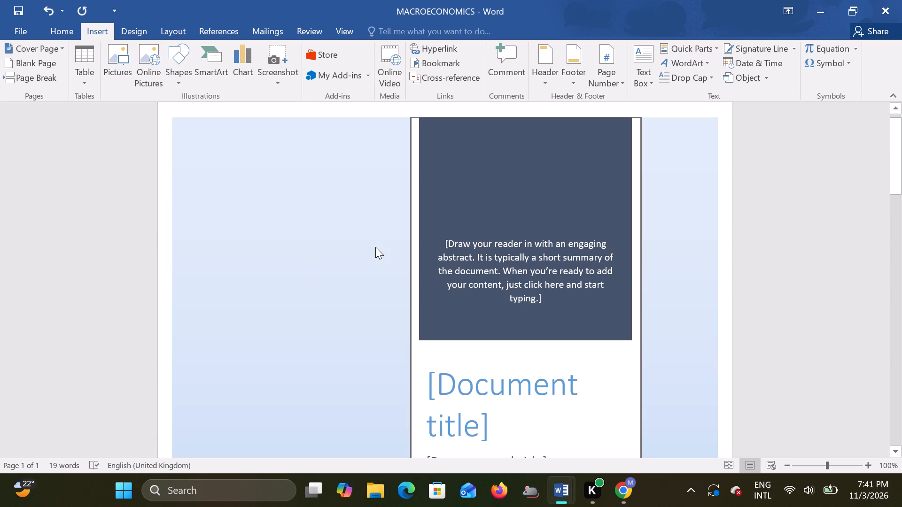
Look over the Austin cover page and the student details page that follows it.
scroll(375, 247, down, 5)
scroll(385, 326, down, 1)
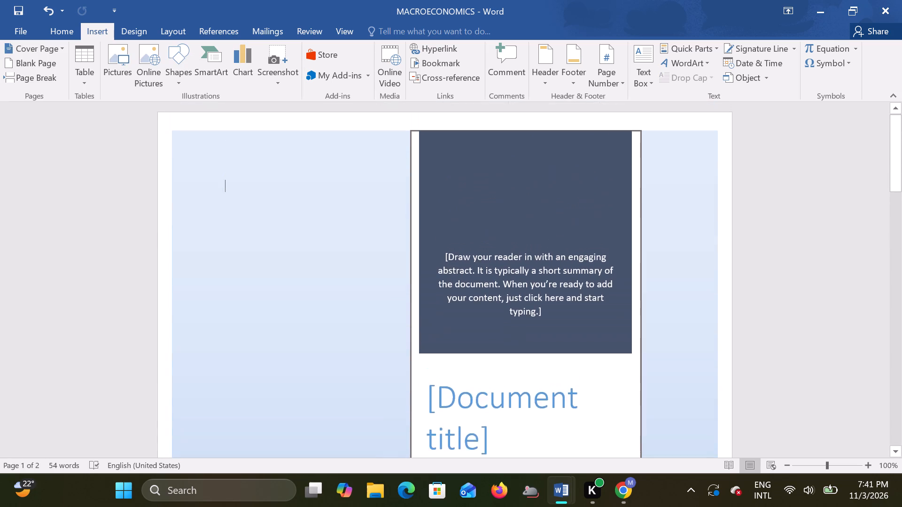
scroll(385, 326, down, 5)
scroll(385, 326, up, 1)
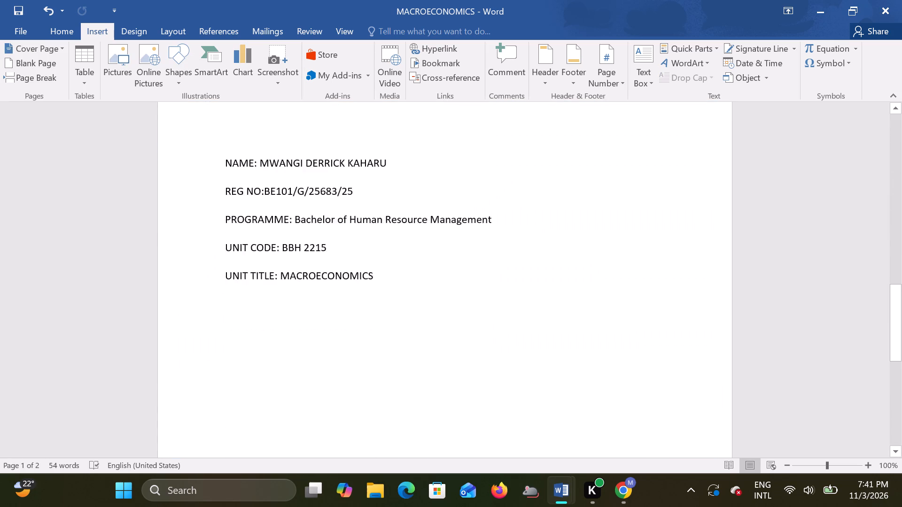
scroll(385, 326, up, 1)
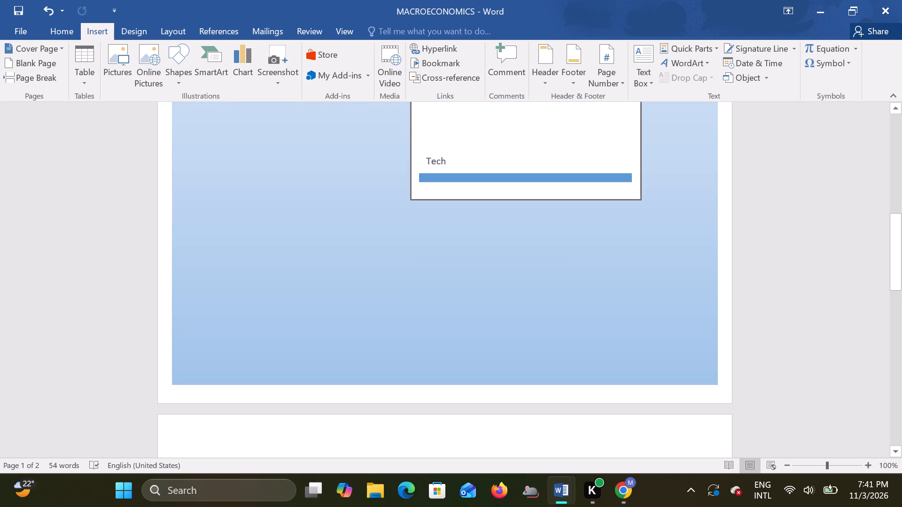
scroll(218, 402, up, 4)
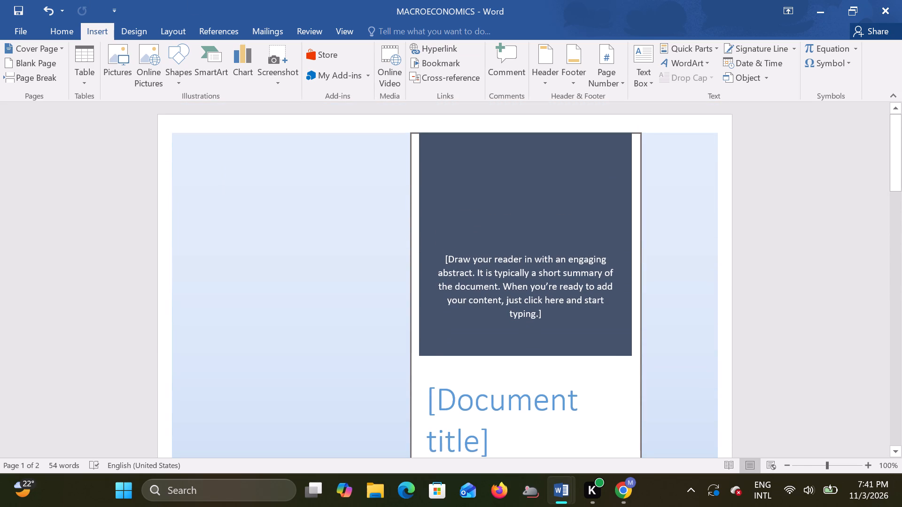
scroll(551, 310, left, 2)
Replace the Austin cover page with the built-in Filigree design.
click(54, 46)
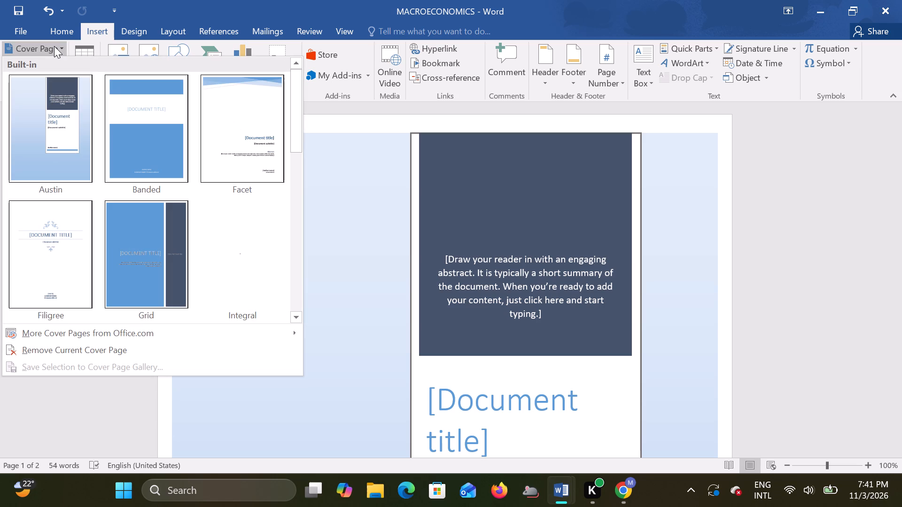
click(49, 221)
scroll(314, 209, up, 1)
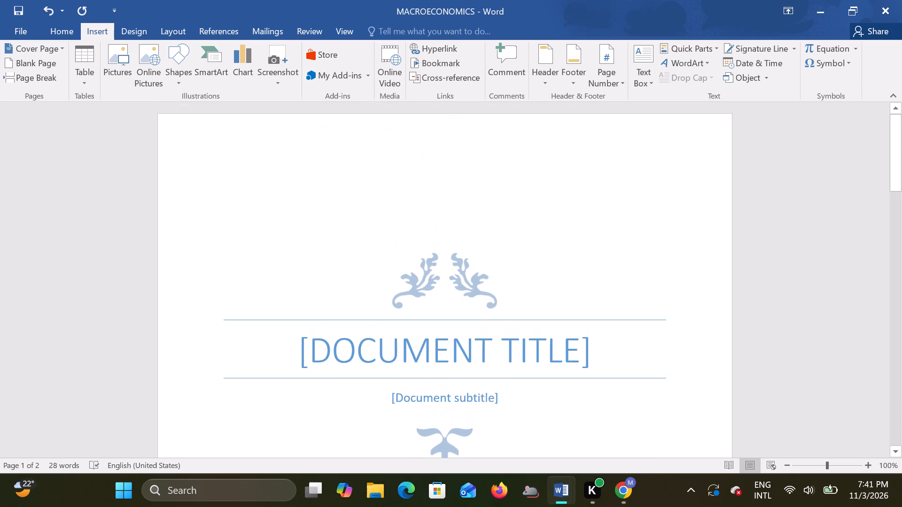
Browse the built-in cover page designs and replace the Filigree cover page with the Grid design.
click(61, 46)
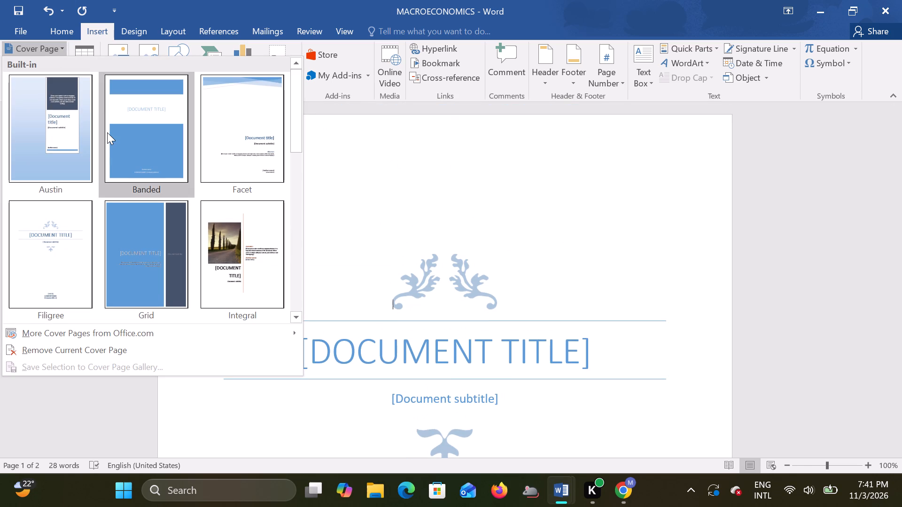
scroll(201, 140, down, 1)
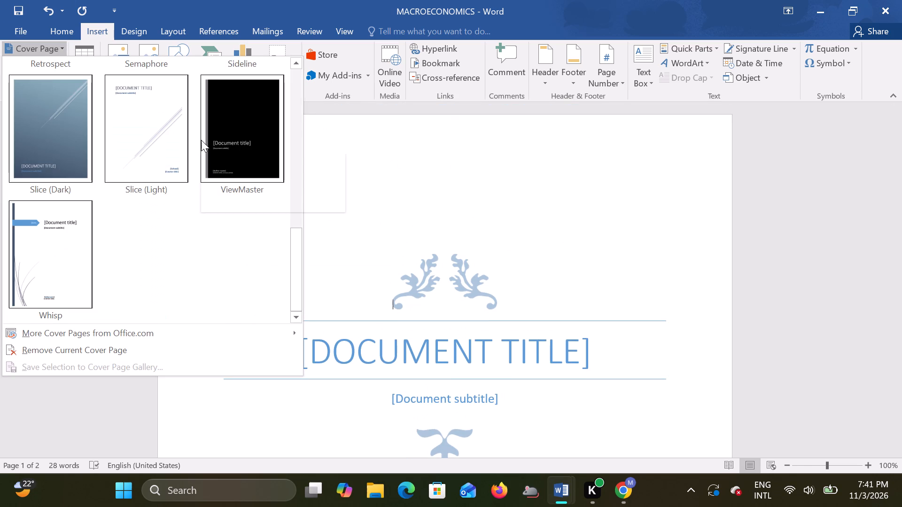
scroll(201, 140, down, 1)
scroll(198, 138, up, 1)
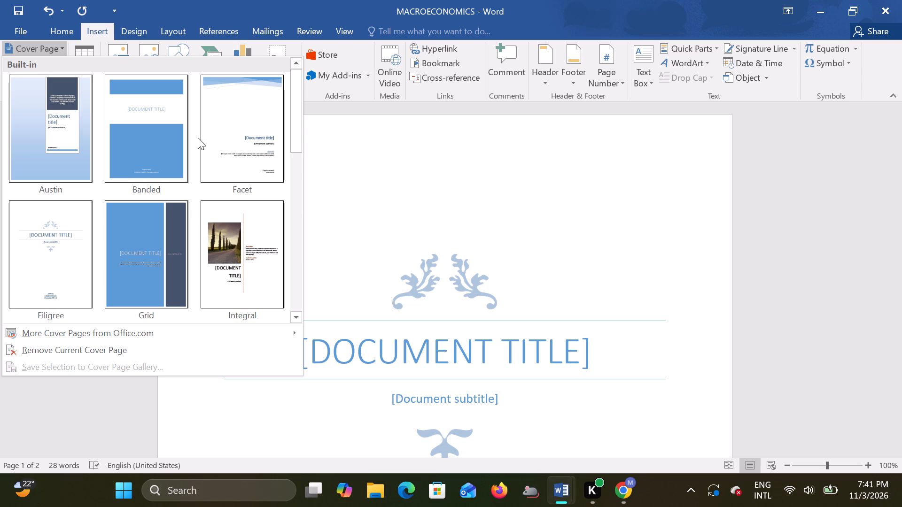
scroll(198, 138, up, 1)
scroll(159, 158, up, 3)
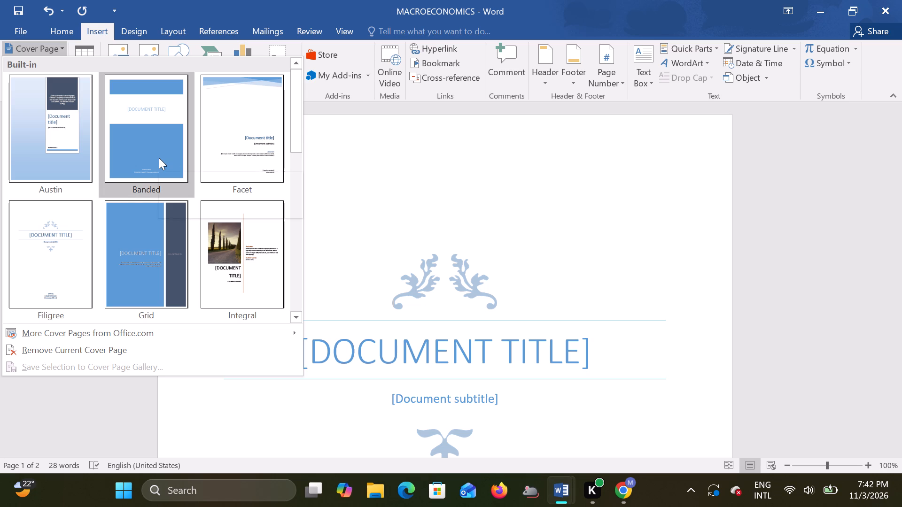
scroll(96, 172, up, 2)
scroll(96, 172, down, 1)
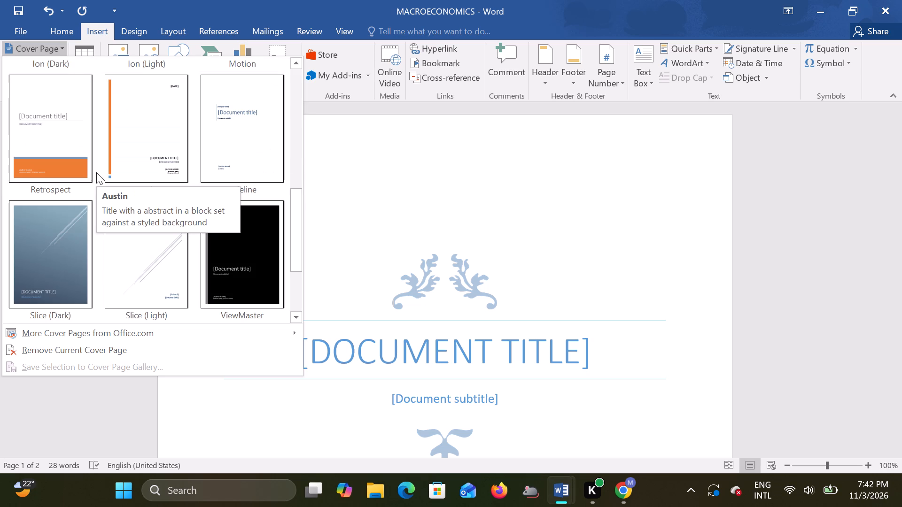
scroll(96, 172, down, 2)
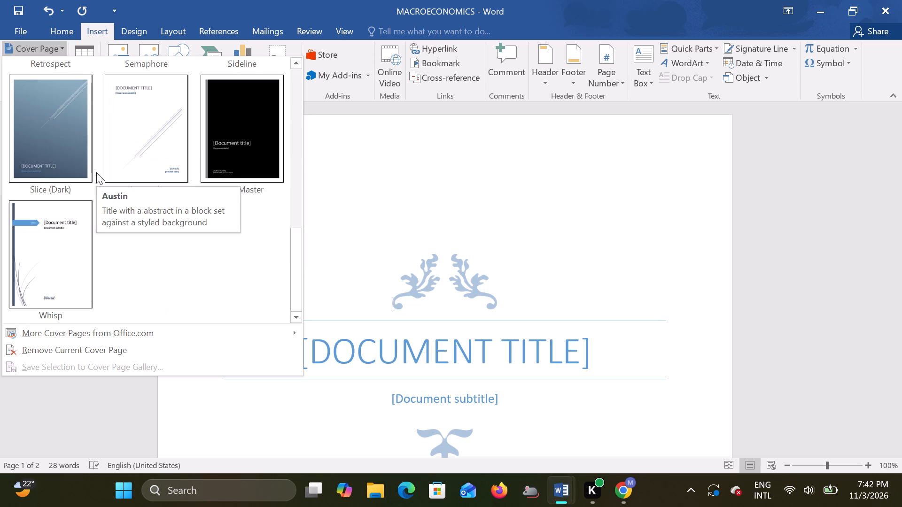
scroll(96, 172, down, 1)
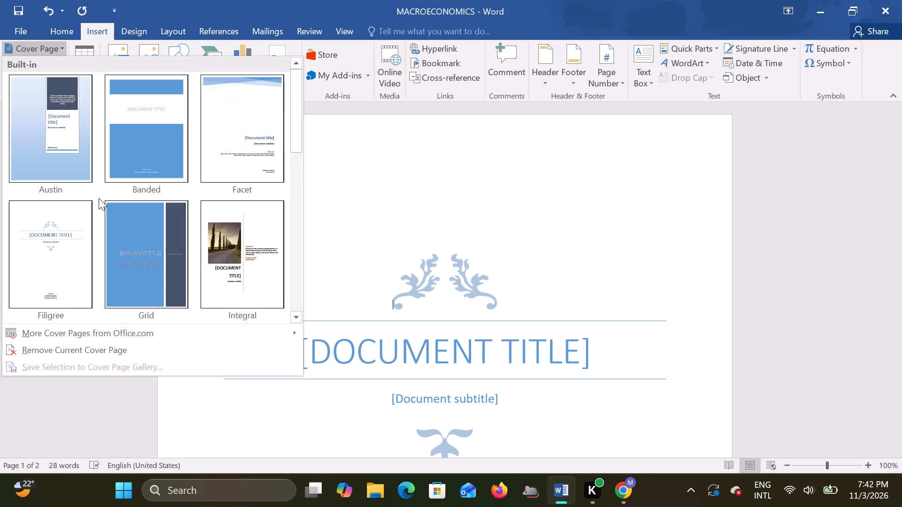
click(136, 253)
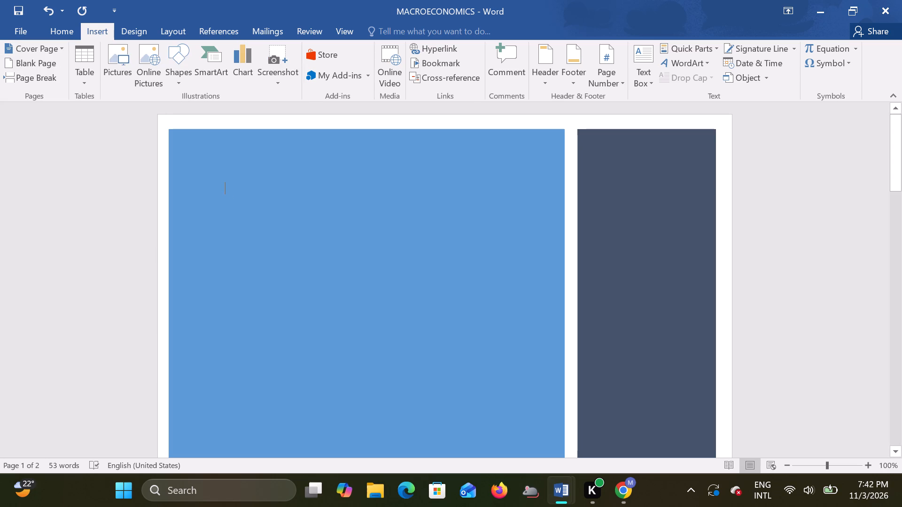
Look over the Grid cover page and the page that follows it.
scroll(220, 239, down, 6)
scroll(220, 239, up, 1)
scroll(244, 183, down, 5)
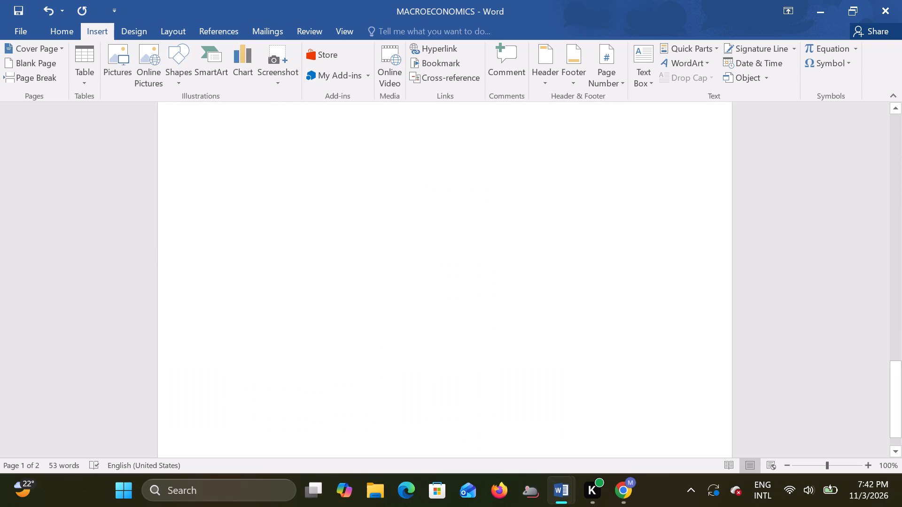
scroll(244, 183, down, 3)
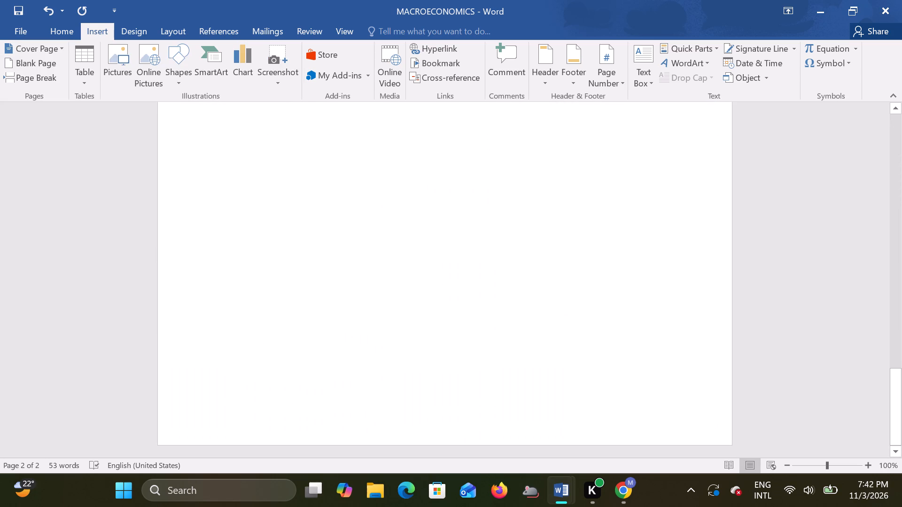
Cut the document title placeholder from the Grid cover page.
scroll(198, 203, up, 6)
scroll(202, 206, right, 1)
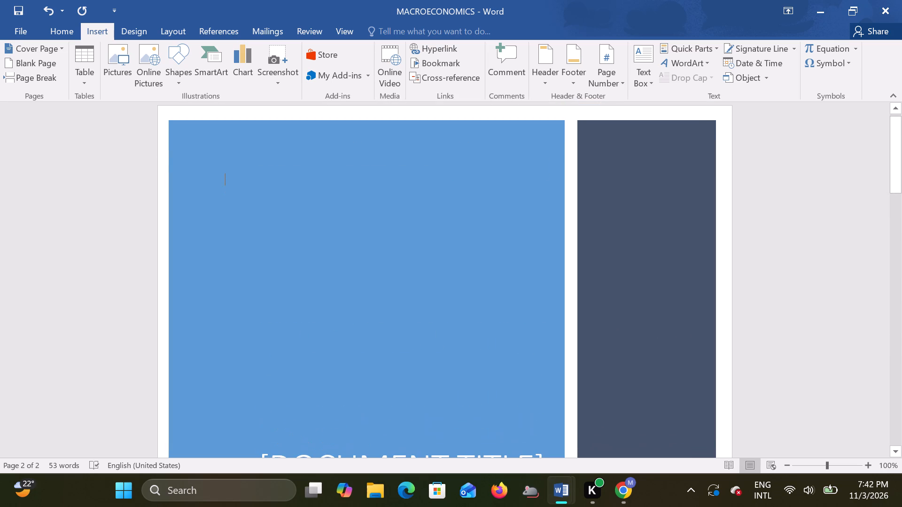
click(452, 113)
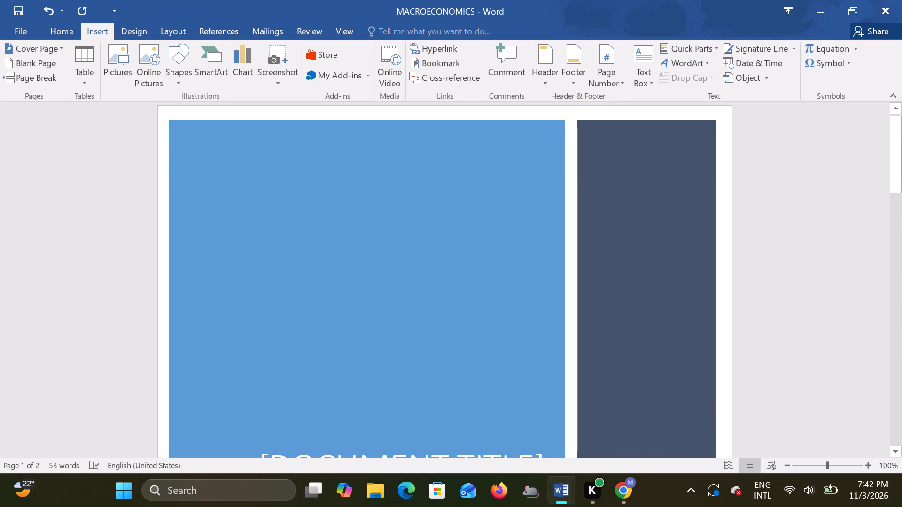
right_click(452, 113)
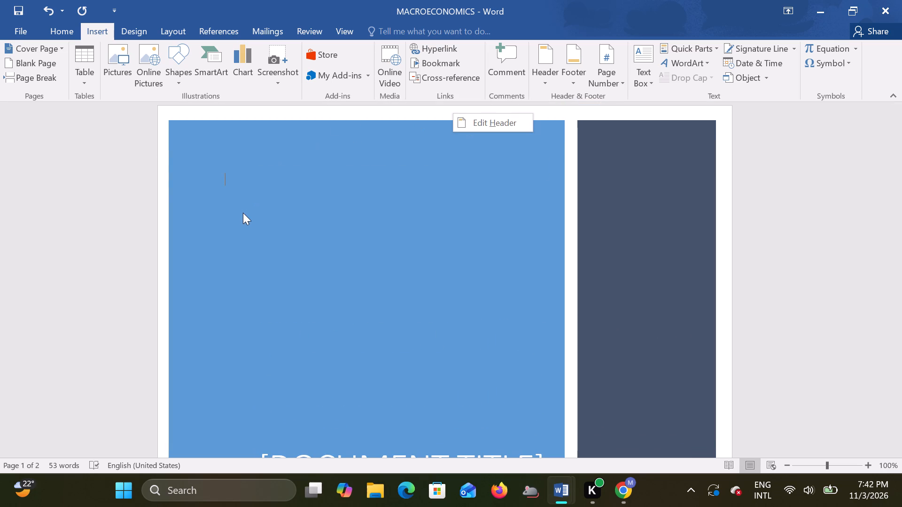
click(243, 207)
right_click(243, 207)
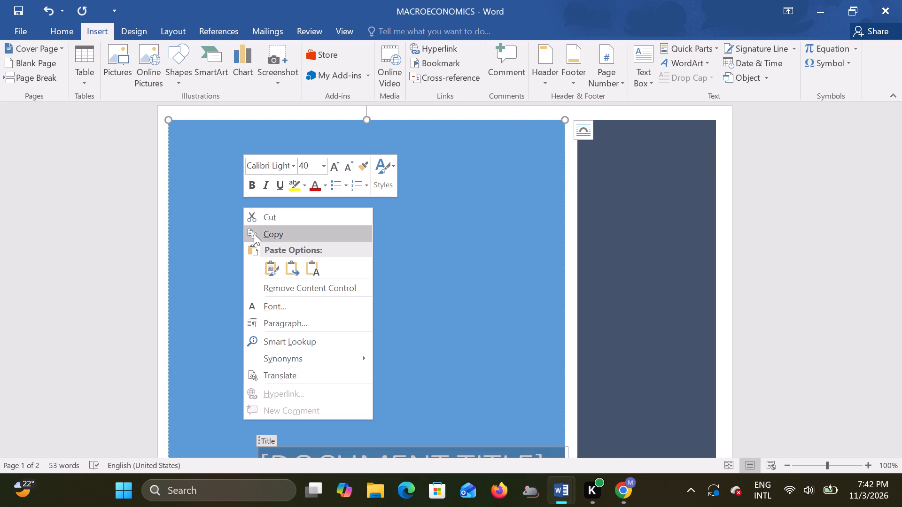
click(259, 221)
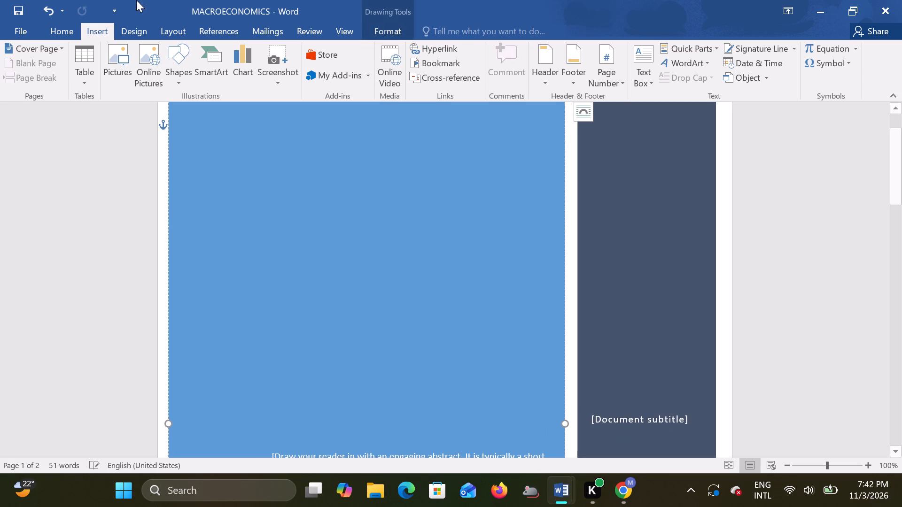
Undo the title cut and the cover page insertions, back to the student details page alone.
click(47, 3)
click(47, 1)
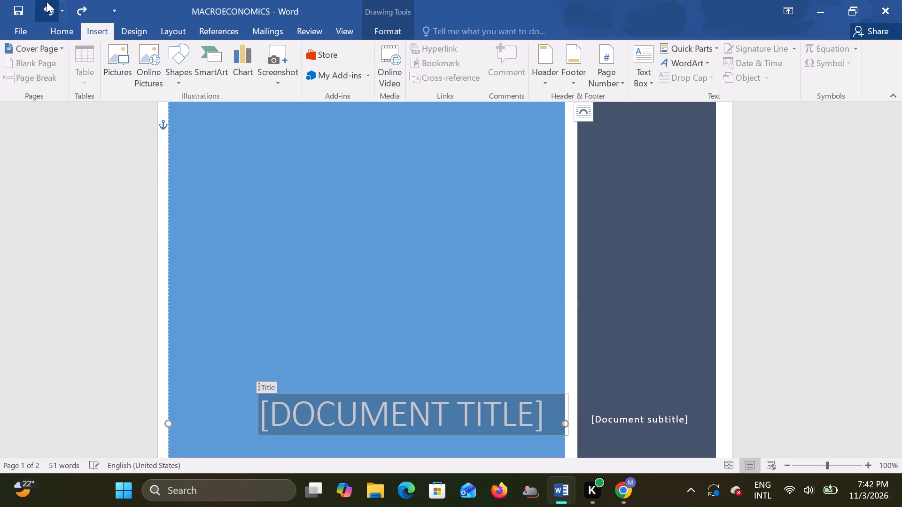
click(47, 6)
click(47, 10)
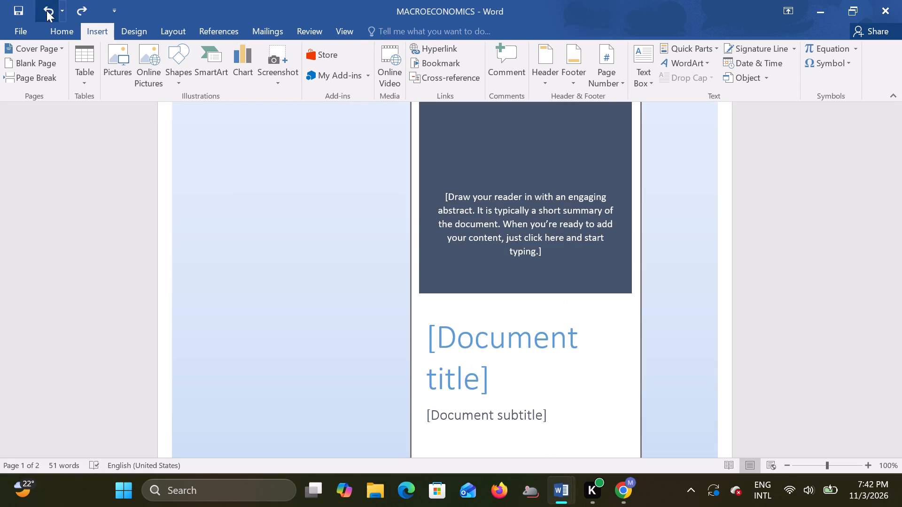
click(468, 382)
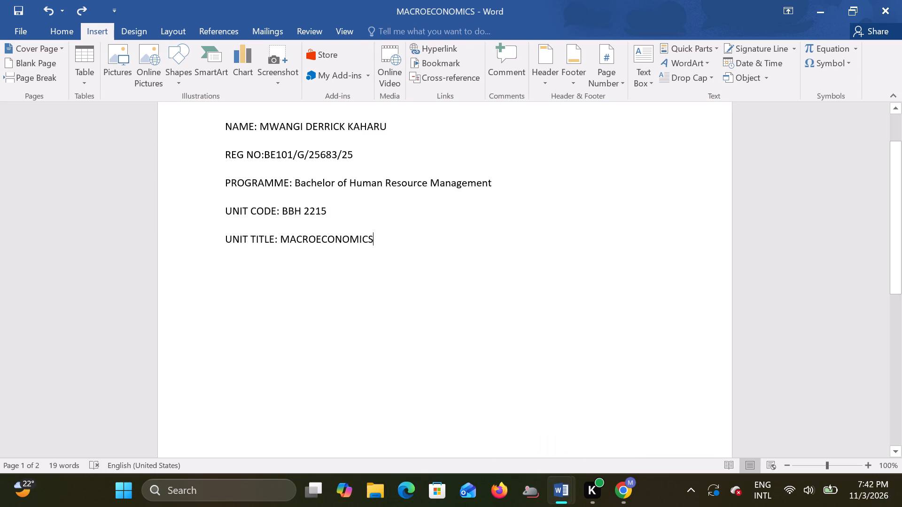
scroll(376, 200, up, 5)
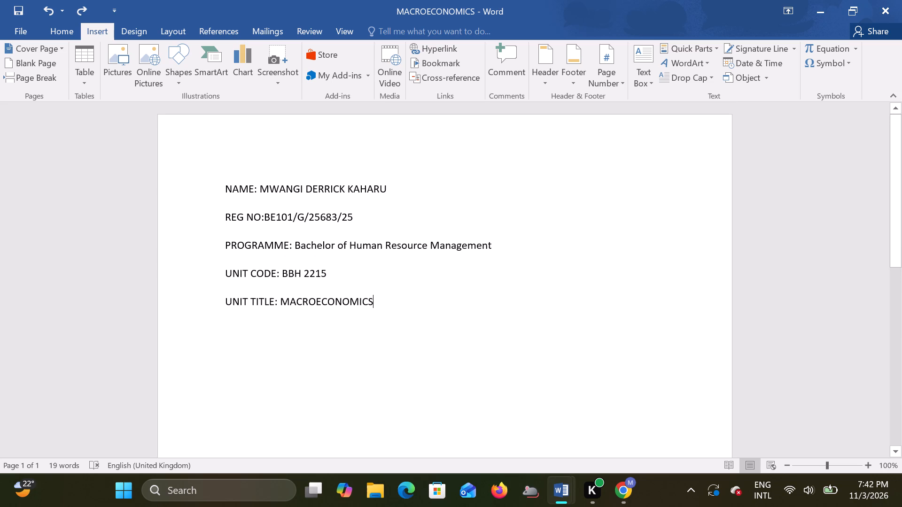
Start a new line after the UNIT TITLE line and insert two blank pages.
key(Return)
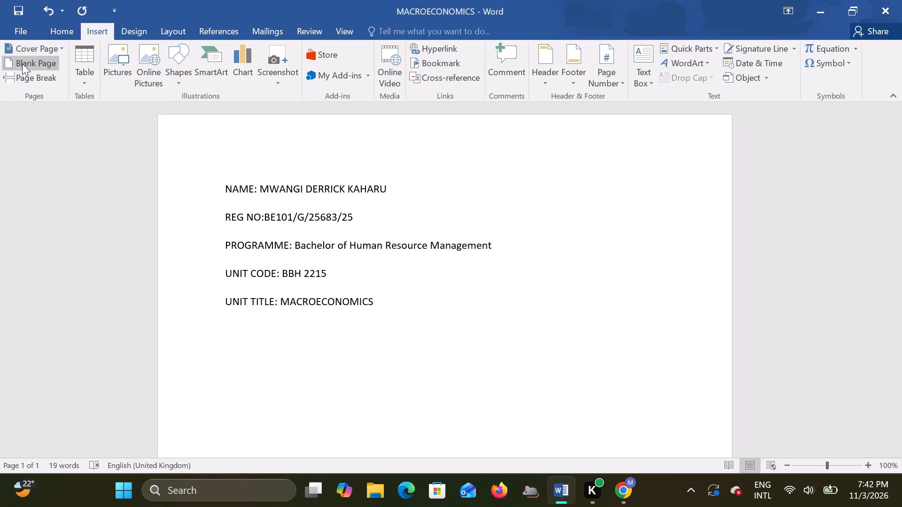
click(22, 63)
click(10, 59)
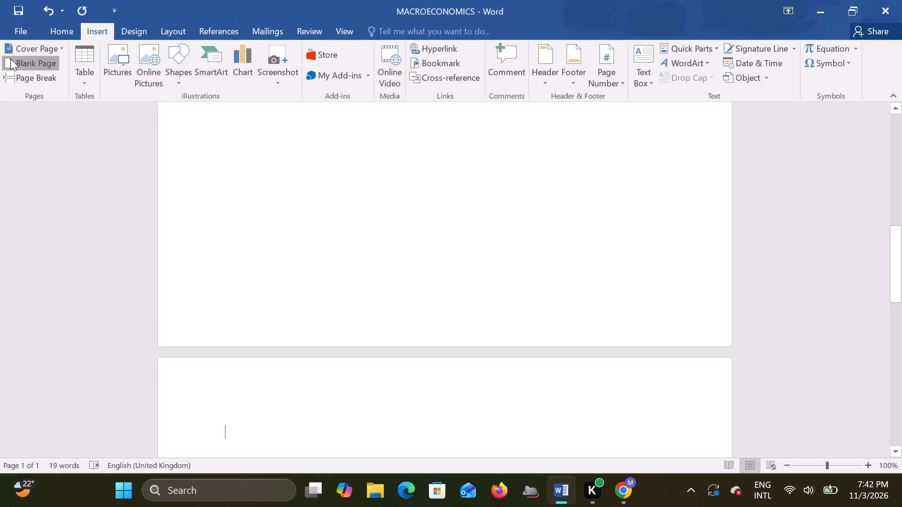
scroll(365, 353, up, 6)
scroll(365, 353, down, 2)
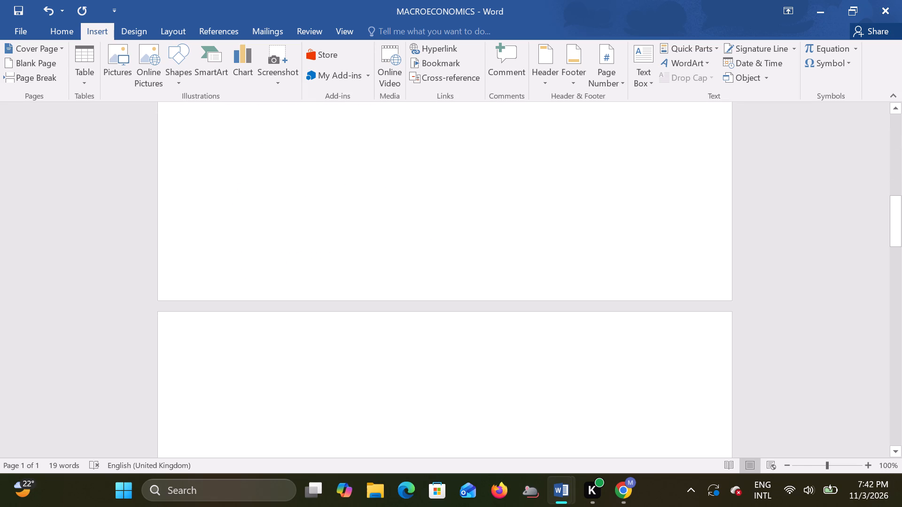
scroll(365, 353, down, 3)
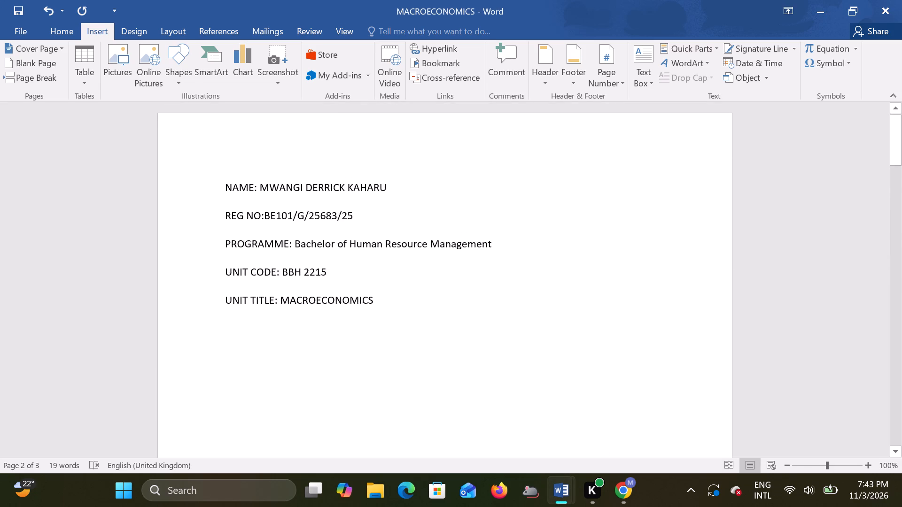
scroll(584, 314, down, 2)
click(395, 267)
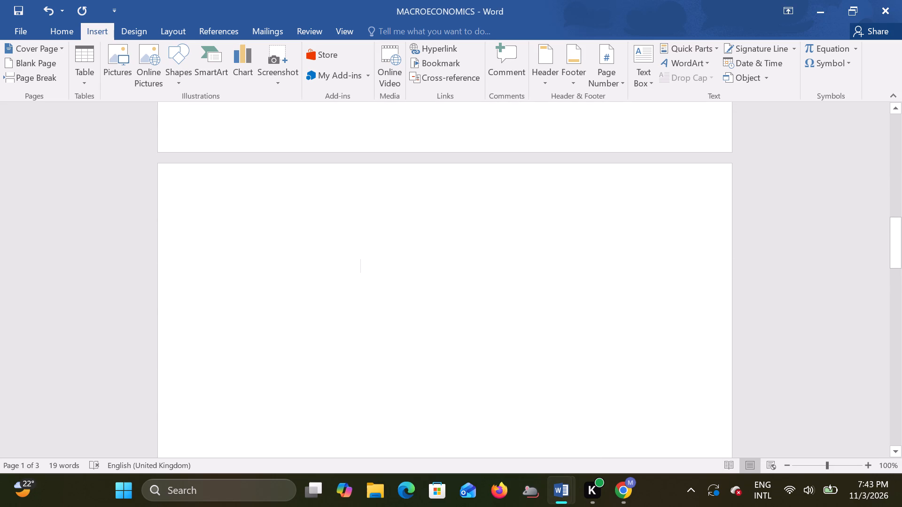
right_click(395, 267)
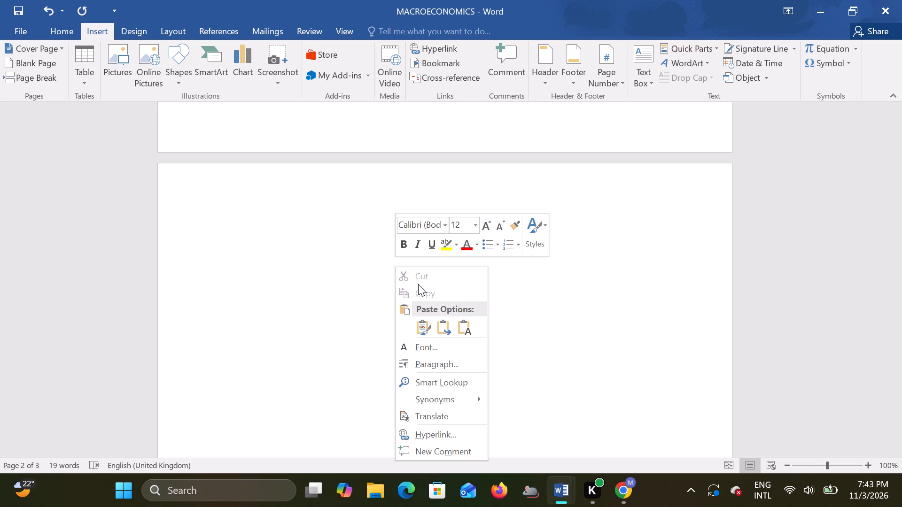
click(443, 306)
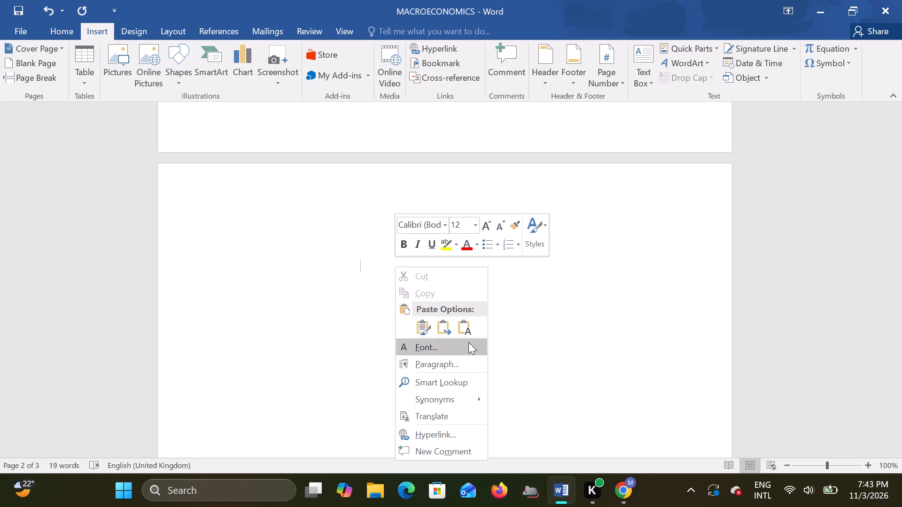
scroll(468, 342, down, 1)
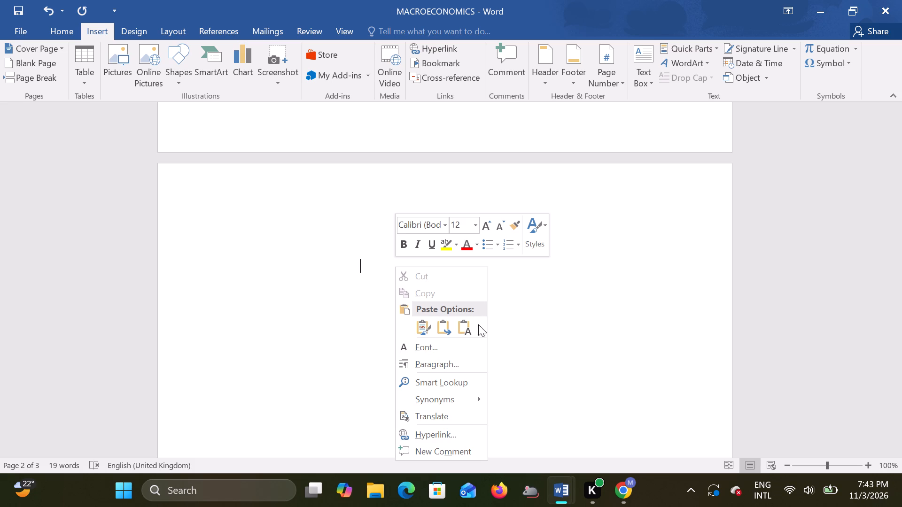
click(463, 306)
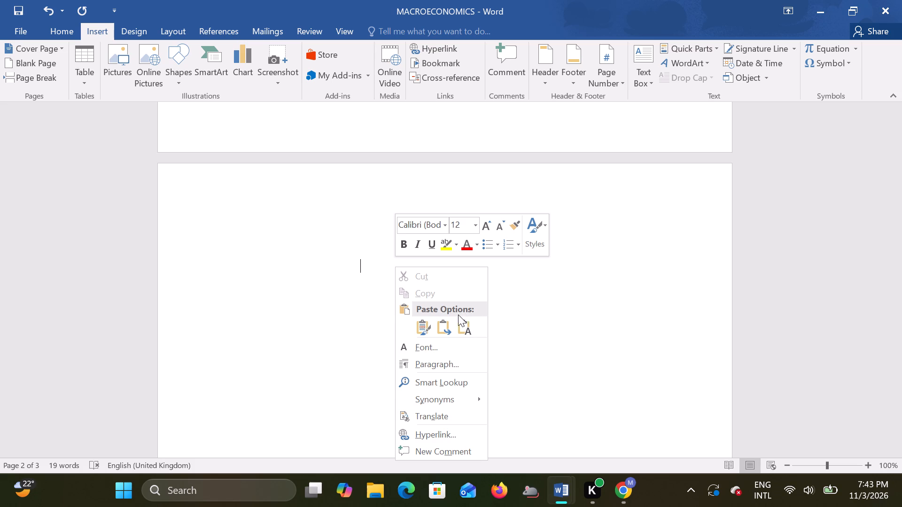
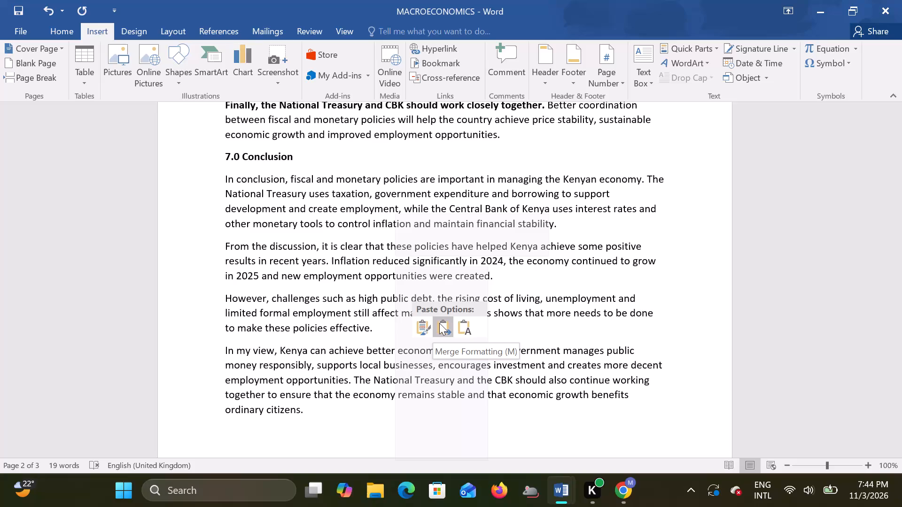
Paste the copied fiscal and monetary policy text using the Merge Formatting option.
click(443, 323)
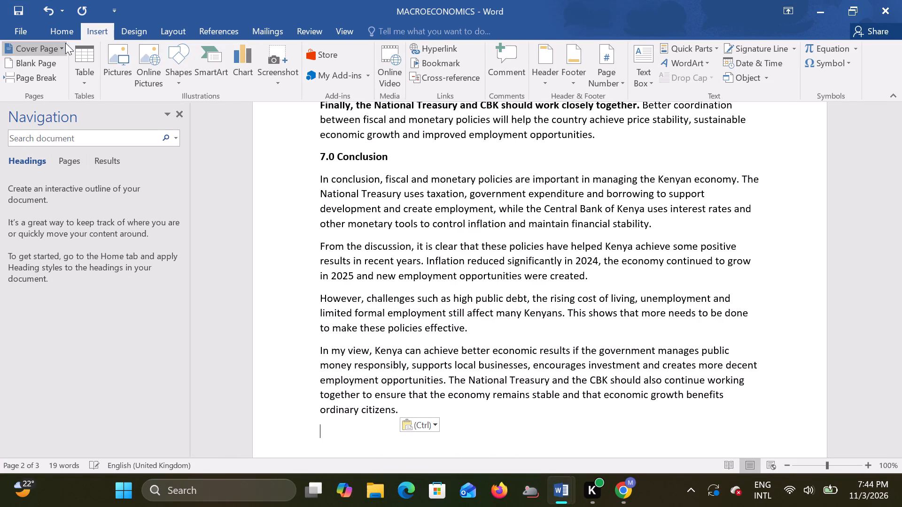
Look through the pasted policy text from its conclusion back to the student details on the first page.
click(65, 32)
scroll(689, 396, up, 2)
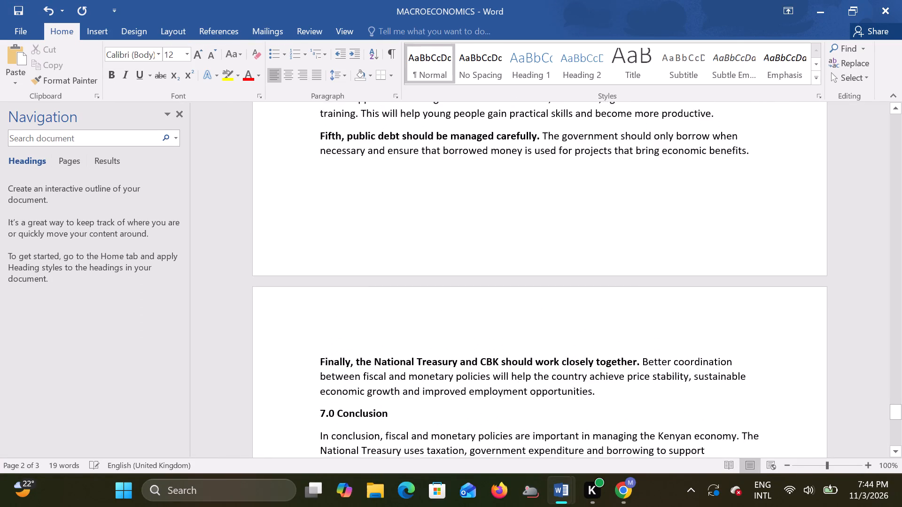
scroll(689, 396, up, 3)
scroll(689, 396, down, 10)
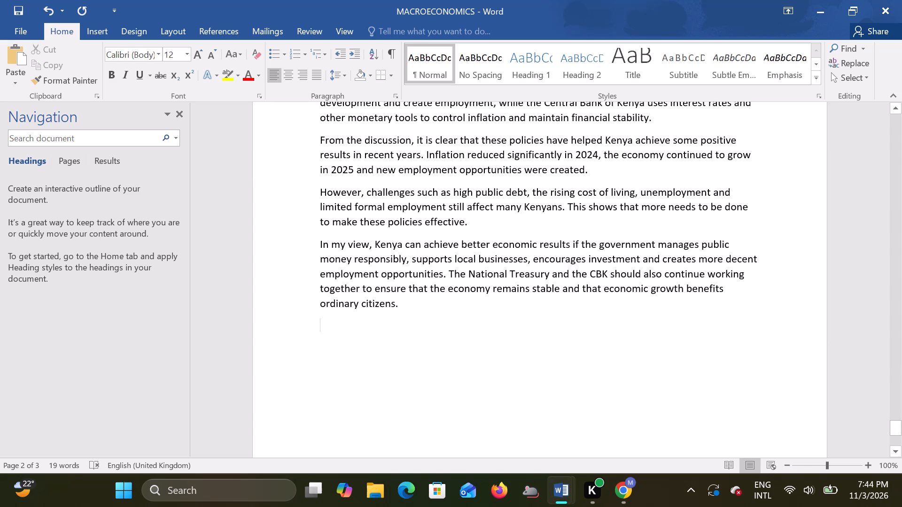
scroll(689, 396, down, 7)
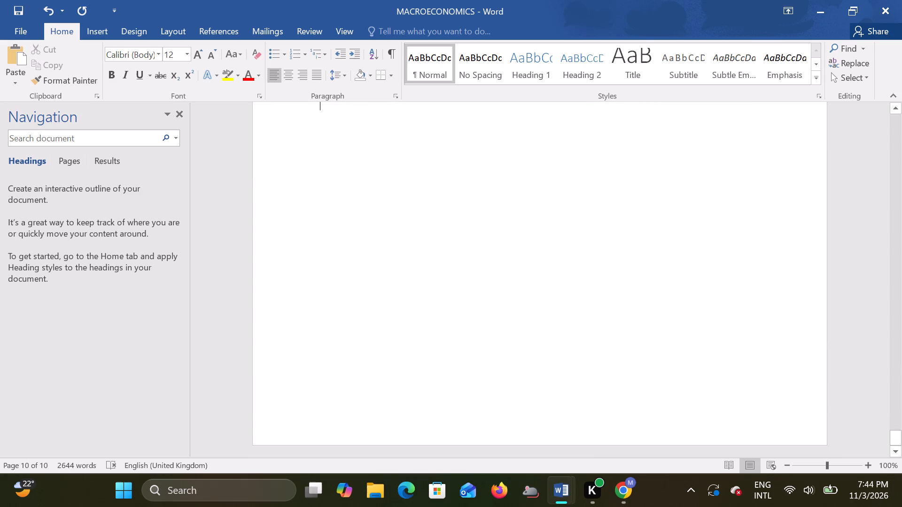
scroll(416, 329, up, 8)
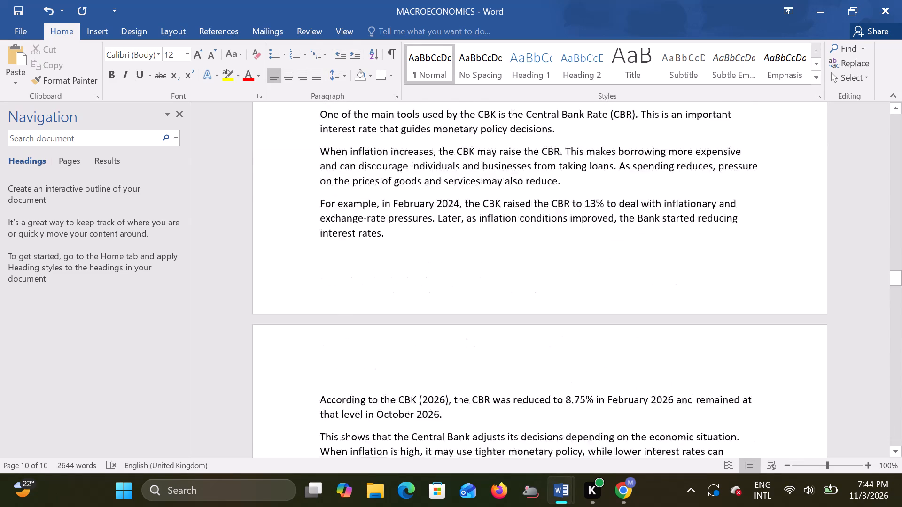
scroll(416, 329, up, 4)
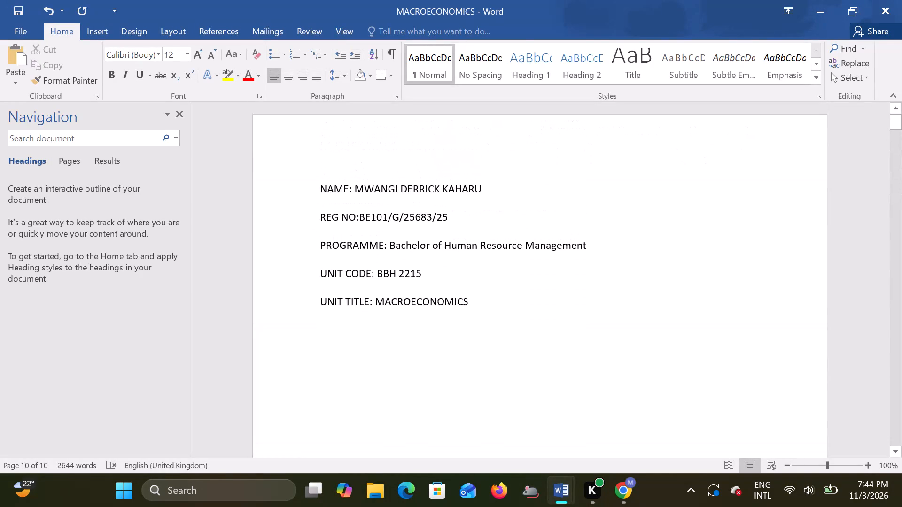
Delete the heading "FISCAL AND MONETARY POLICY IN KENYA" and the blank space above it, keeping the unit title as MACROECONOMICS.
scroll(416, 329, down, 3)
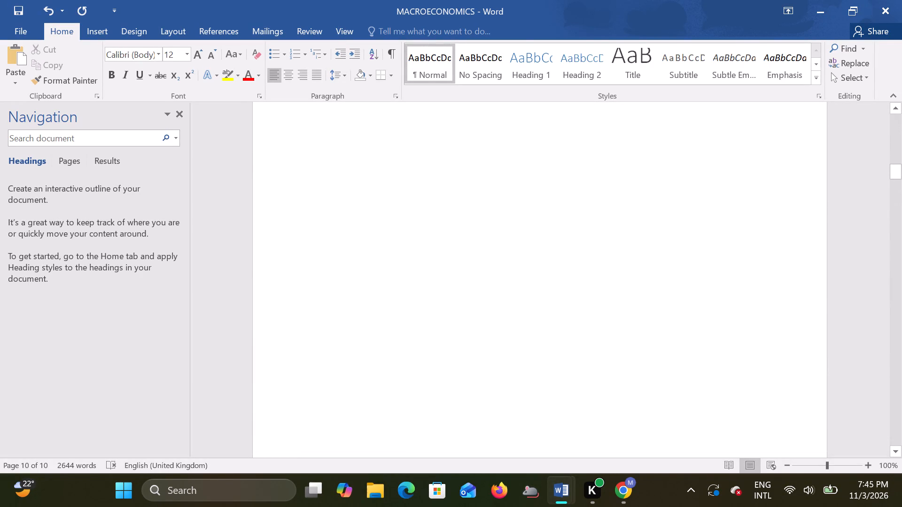
scroll(416, 329, down, 3)
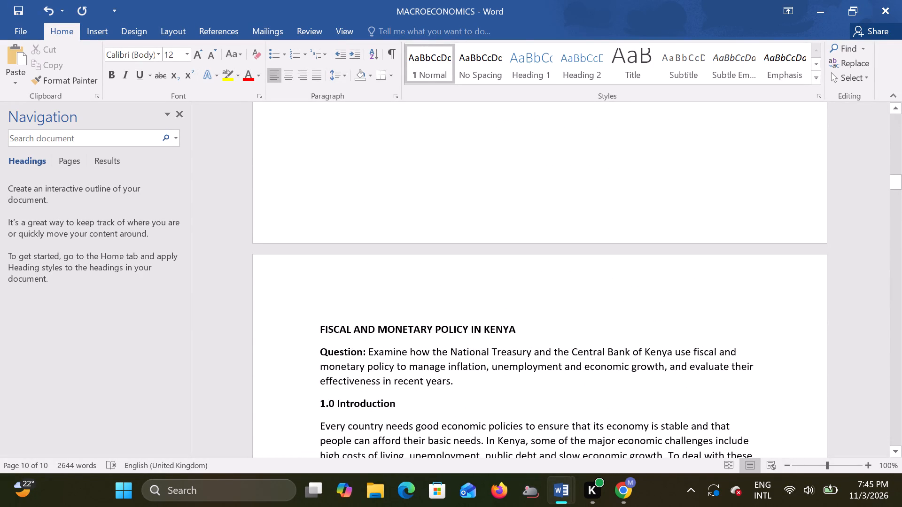
click(518, 331)
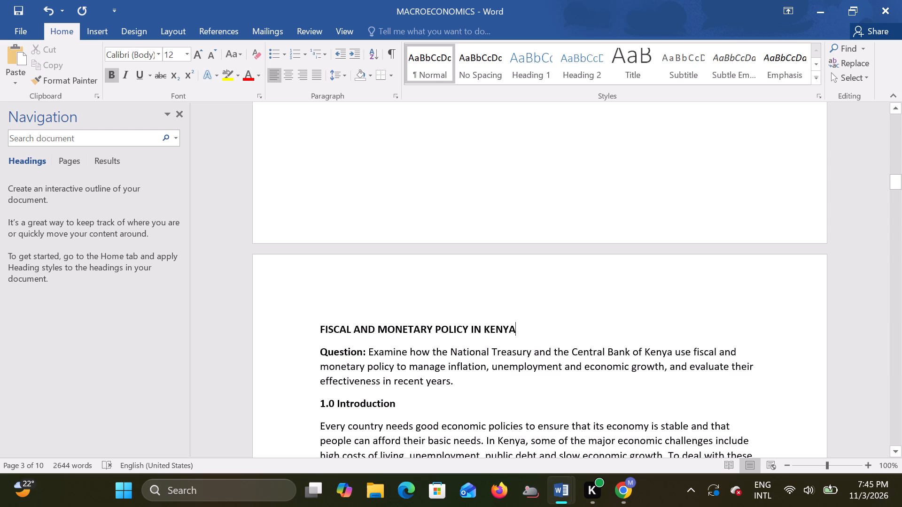
key(BackSpace)
key(BackSpace)
key(BackSpace)
key(BackSpace)
key(BackSpace)
key(BackSpace)
key(BackSpace)
key(BackSpace)
key(BackSpace)
key(BackSpace)
key(BackSpace)
key(BackSpace)
key(BackSpace)
key(BackSpace)
key(BackSpace)
key(BackSpace)
key(BackSpace)
key(BackSpace)
key(BackSpace)
key(BackSpace)
key(BackSpace)
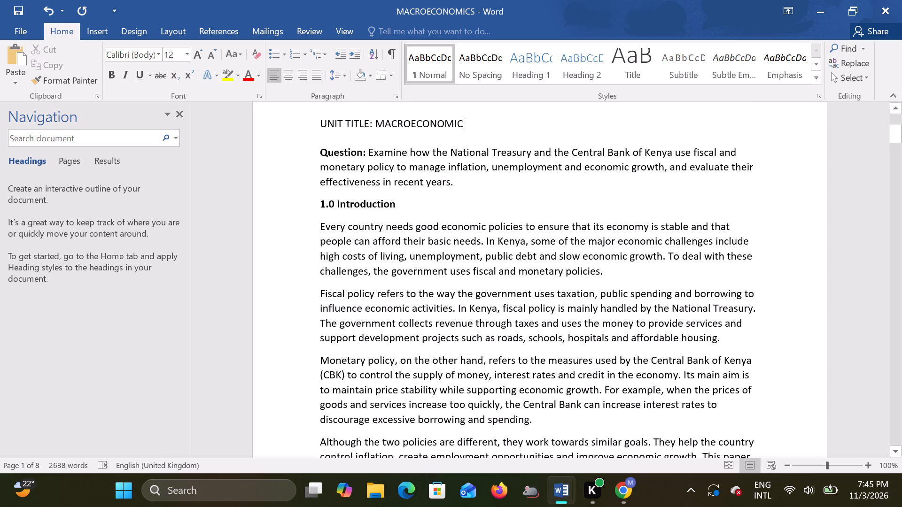
scroll(564, 172, up, 3)
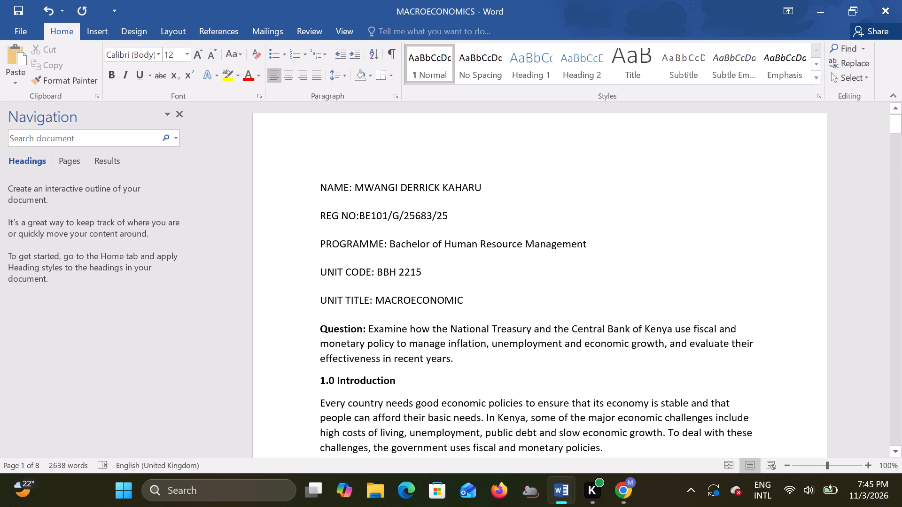
key(s)
Add blank lines below the unit title so that the "Question:" paragraph starts at the top of the second page.
key(Return)
key(Return)
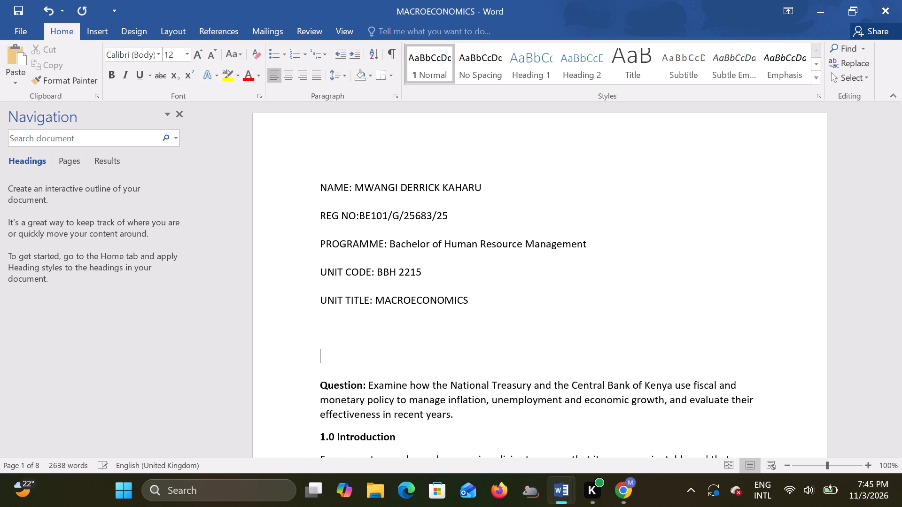
key(Return)
key(Return)
key(Return)
key(Return)
key(Return)
key(Return)
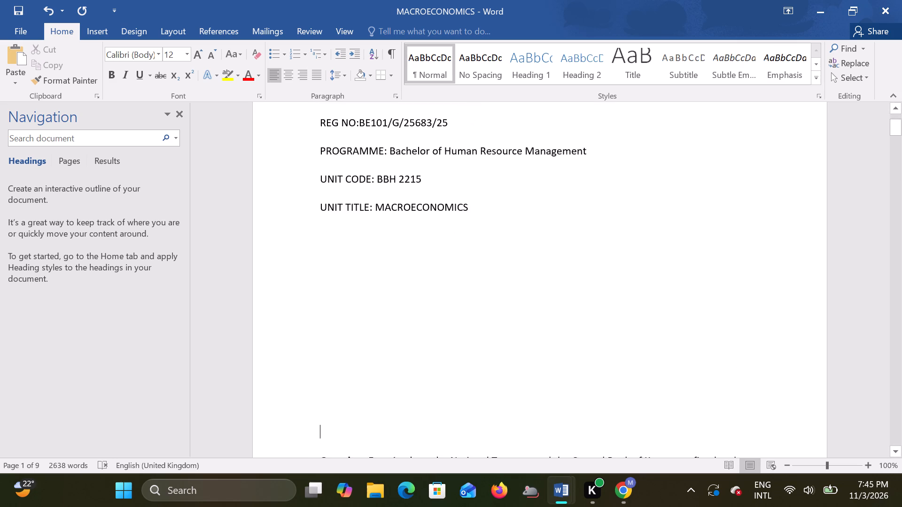
key(Return)
key(Return)
key(Return)
key(Return)
key(Return)
key(Return)
key(Return)
key(Return)
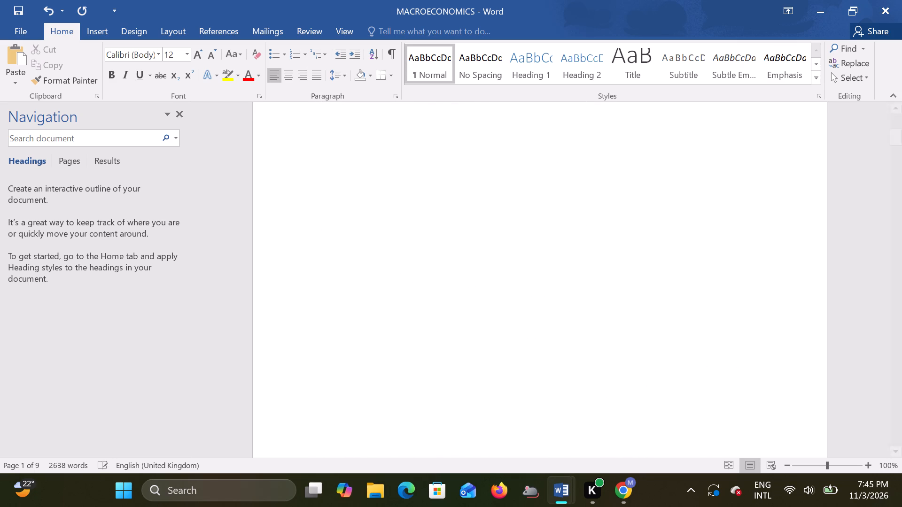
key(Return)
key(Return)
key(Return)
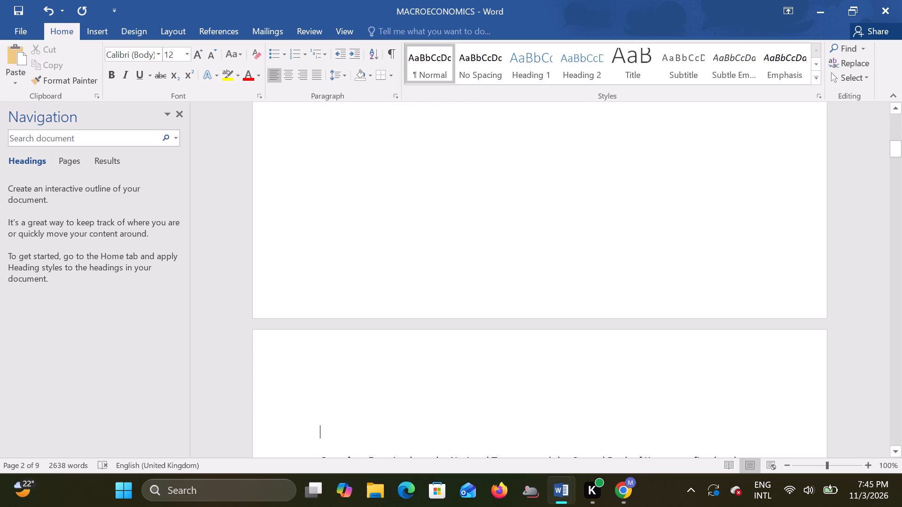
key(BackSpace)
key(BackSpace)
key(BackSpace)
key(BackSpace)
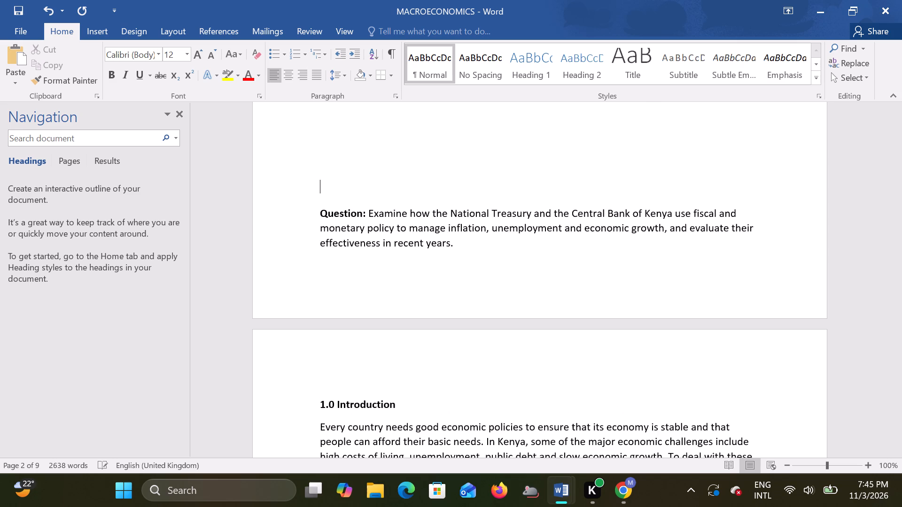
key(Return)
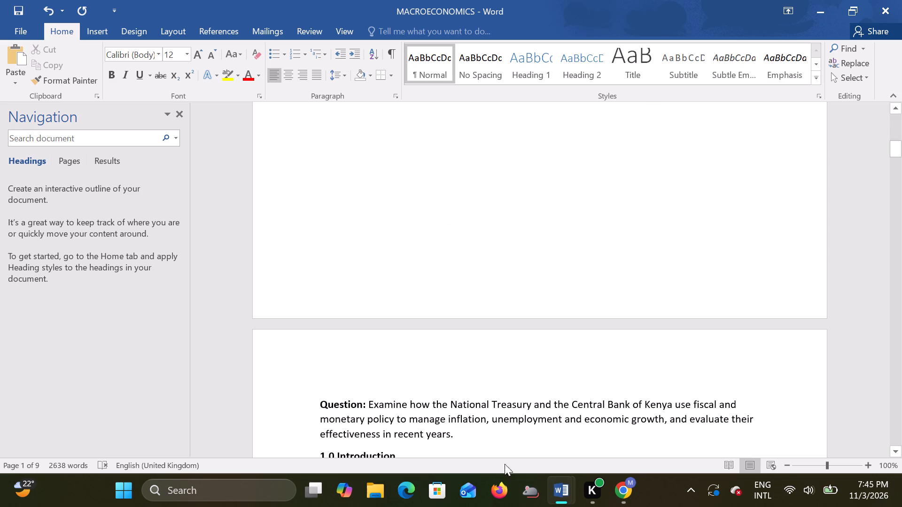
Remove the space after the "Question:" label, keeping its bold colon.
click(367, 406)
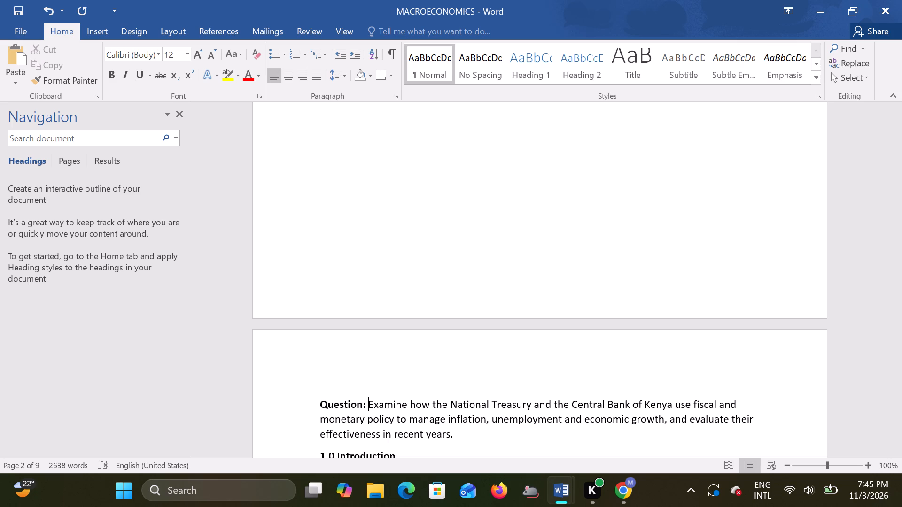
key(BackSpace)
key(BackSpace)
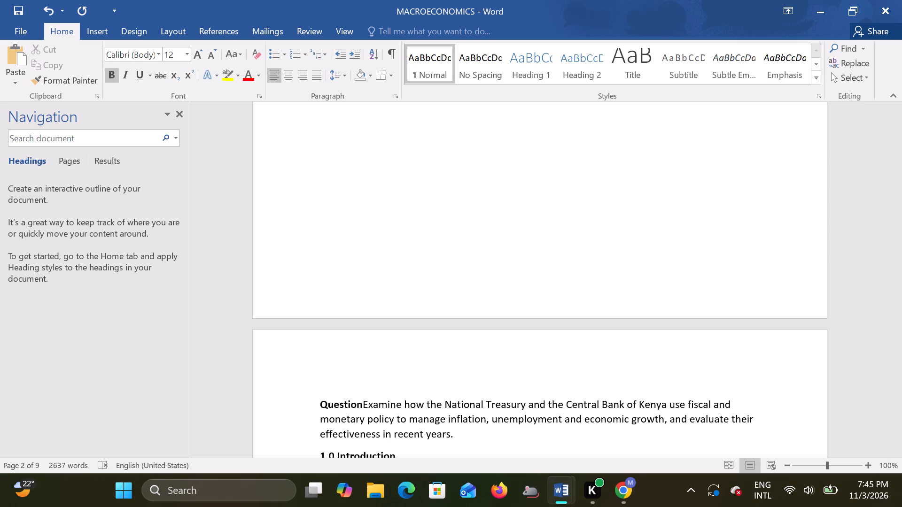
key(shift+colon)
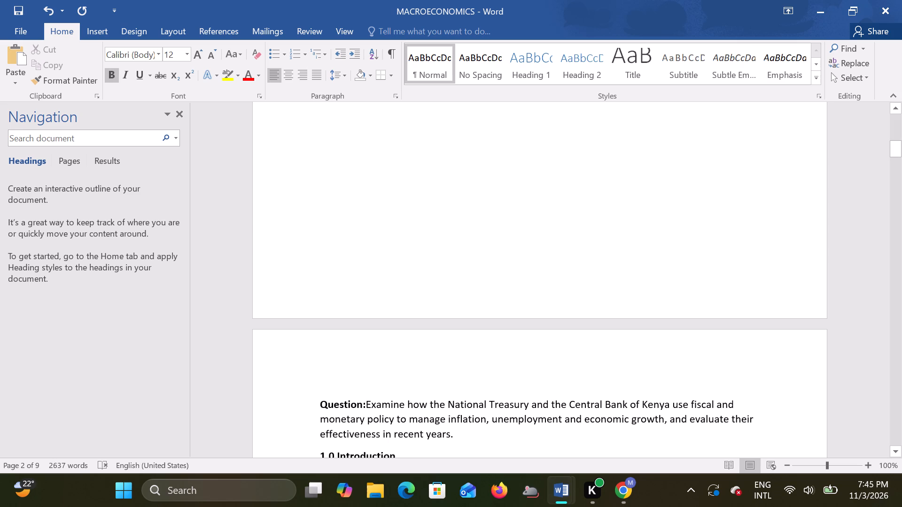
Delete the question wording after the "Question:" label, leaving only the label and the closing full stop.
click(451, 435)
key(BackSpace)
key(BackSpace)
key(BackSpace)
key(BackSpace)
key(BackSpace)
key(BackSpace)
key(BackSpace)
key(BackSpace)
key(BackSpace)
key(BackSpace)
key(BackSpace)
key(BackSpace)
key(BackSpace)
key(BackSpace)
key(BackSpace)
key(BackSpace)
key(BackSpace)
key(BackSpace)
key(BackSpace)
key(BackSpace)
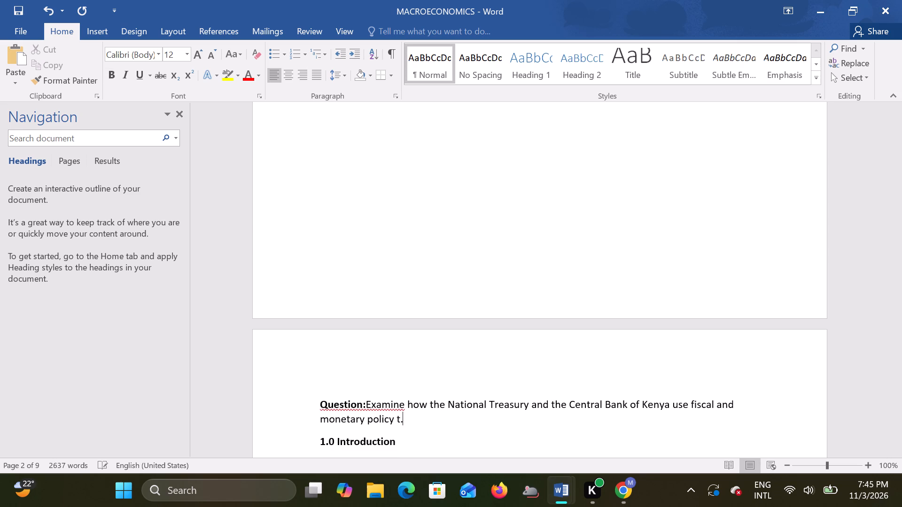
key(BackSpace)
key(BackSpace)
key(BackSpace)
key(BackSpace)
key(BackSpace)
key(BackSpace)
key(BackSpace)
key(BackSpace)
key(BackSpace)
key(BackSpace)
key(BackSpace)
key(BackSpace)
key(BackSpace)
key(BackSpace)
key(BackSpace)
key(BackSpace)
key(BackSpace)
key(BackSpace)
key(BackSpace)
key(BackSpace)
key(BackSpace)
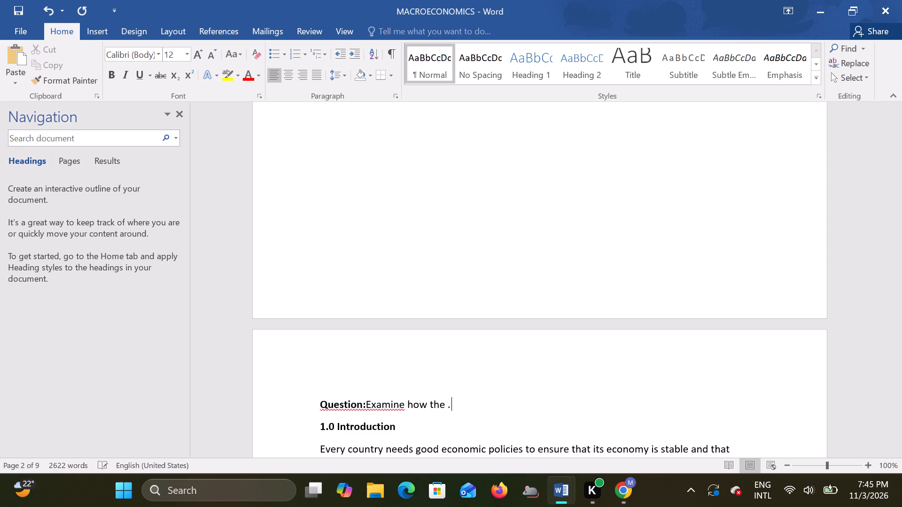
key(BackSpace)
key(BackSpace)
key(BackSpace)
key(BackSpace)
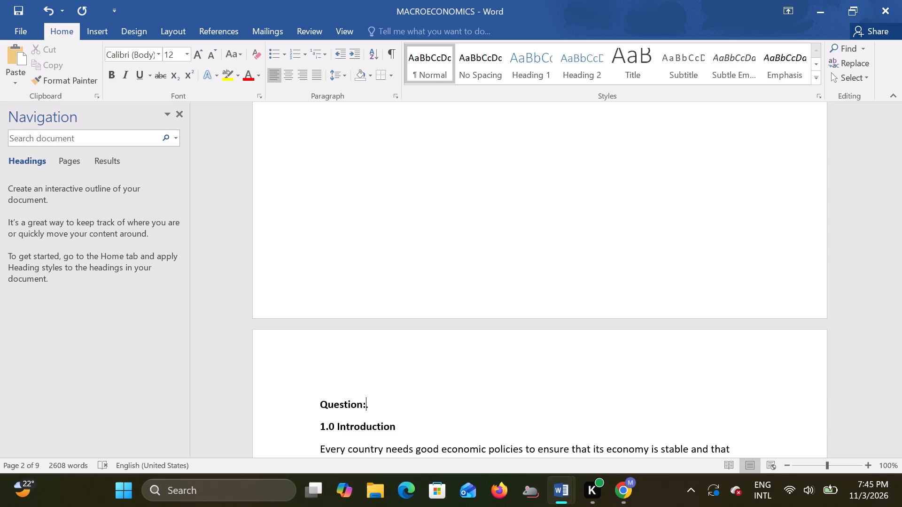
Enter "Fiscal and monetary policy in kenya" between the "Question:" label and the full stop, with only the first word capitalised.
text(FISCA)
key(BackSpace)
key(BackSpace)
key(BackSpace)
key(BackSpace)
key(i)
key(a)
key(BackSpace)
key(s)
text(cal)
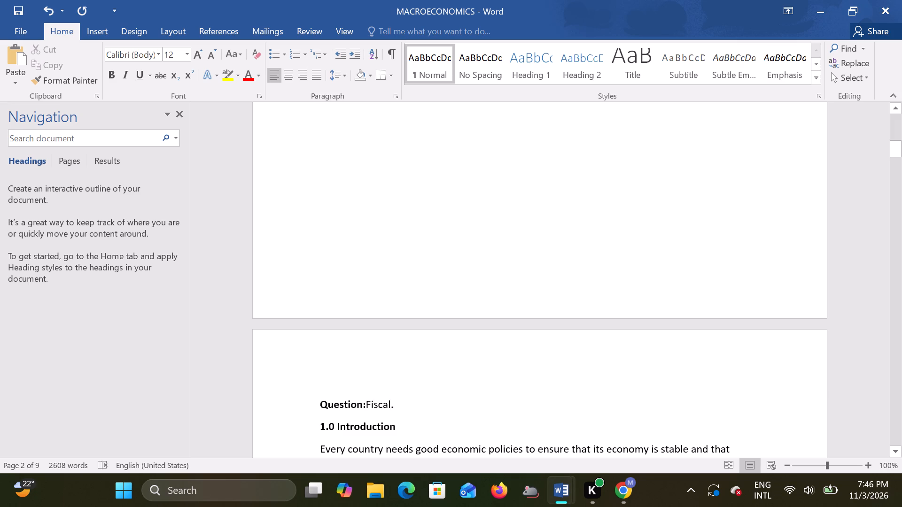
key(space)
text(and)
key(space)
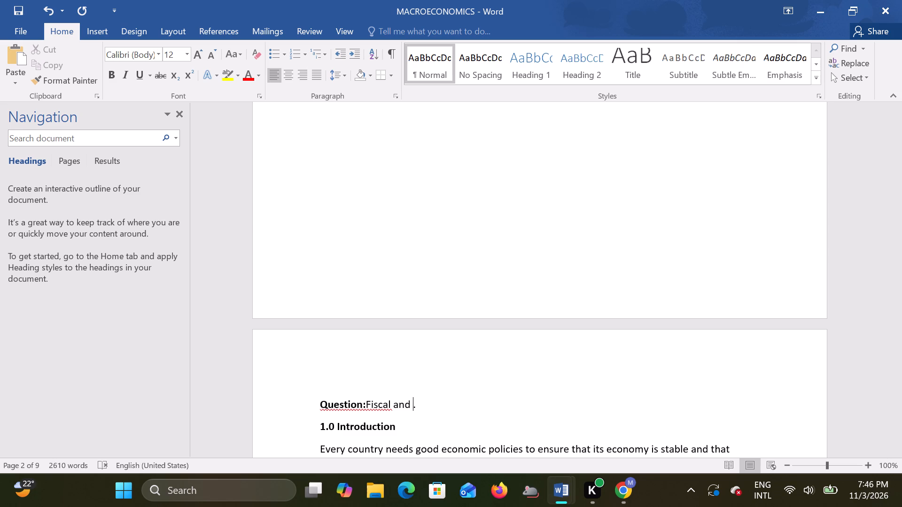
key(shift+m)
key(BackSpace)
key(BackSpace)
key(space)
text(mon)
text(eta)
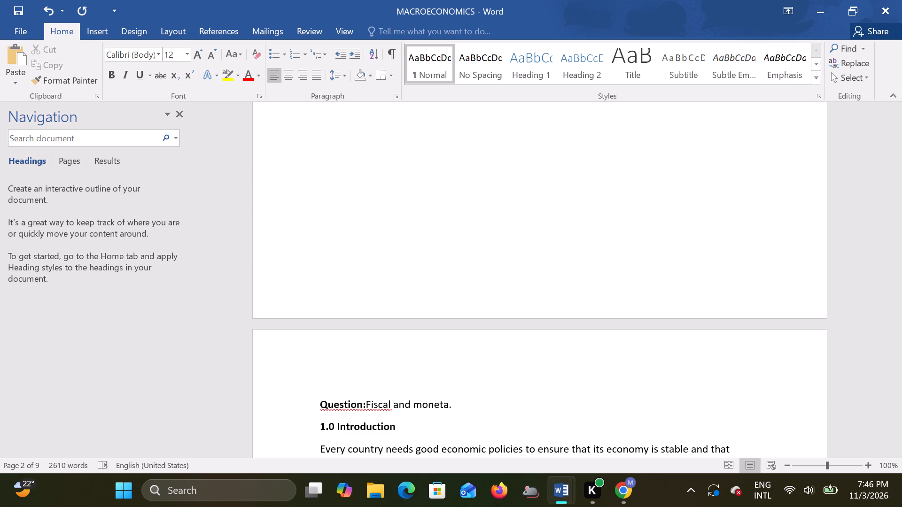
text(ry)
key(space)
text(policy)
key(space)
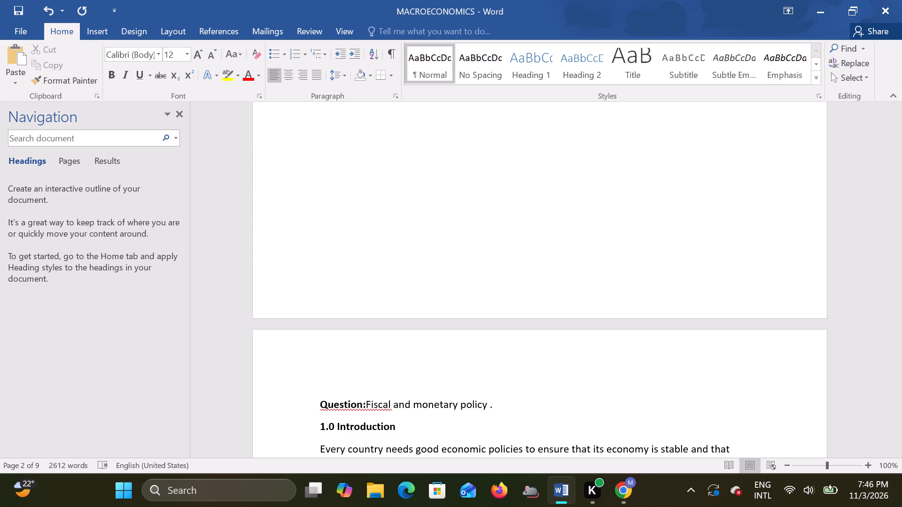
text(in kenya)
key(space)
Start a second sentence after the question's full stop reading "Examine how the national".
key(Right)
key(shift+e)
text(xamine)
key(space)
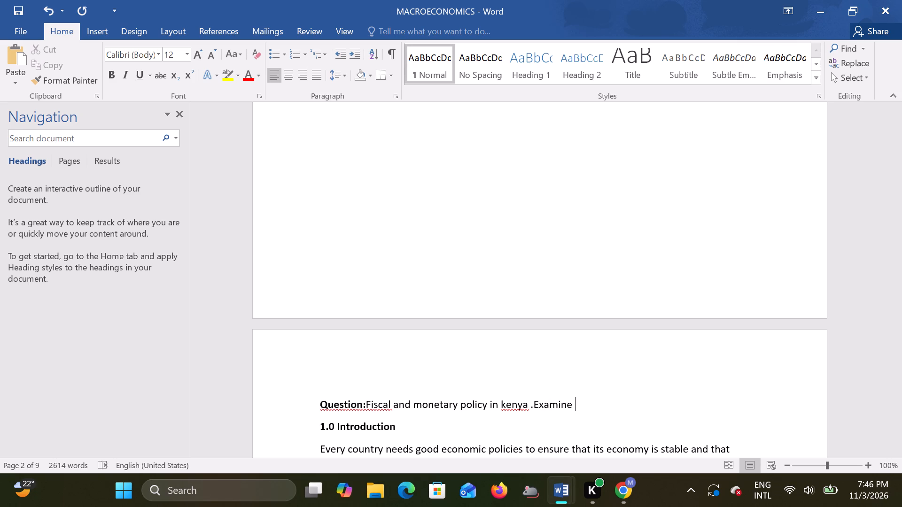
text(how)
key(space)
text(tw)
key(BackSpace)
text(he)
key(space)
text(na)
text(tiona)
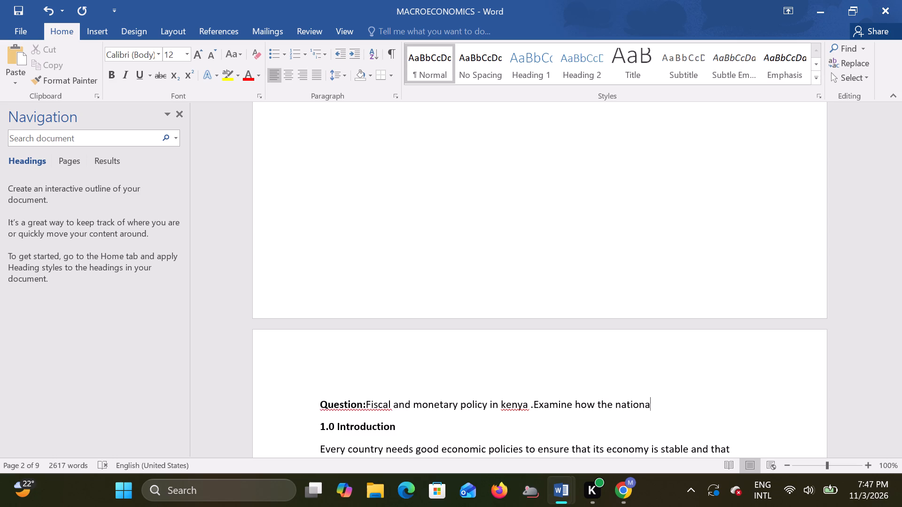
key(l)
key(space)
Add the word "treasury" at the end of the question's second sentence, correcting its spelling.
text(tresurat)
key(BackSpace)
text(ry)
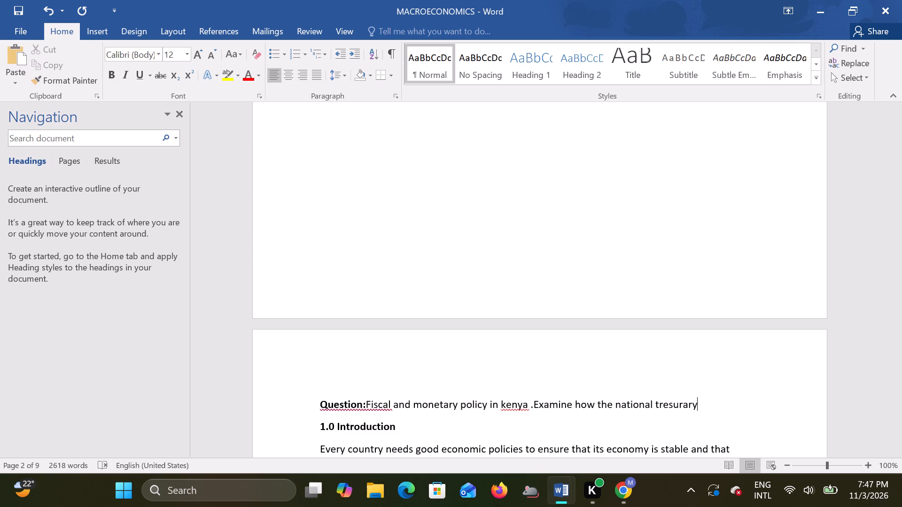
key(Left)
key(Left)
key(Left)
key(Left)
key(Left)
key(Left)
key(a)
key(Right)
key(Right)
key(Right)
key(Right)
key(Right)
key(BackSpace)
key(BackSpace)
key(Right)
key(Right)
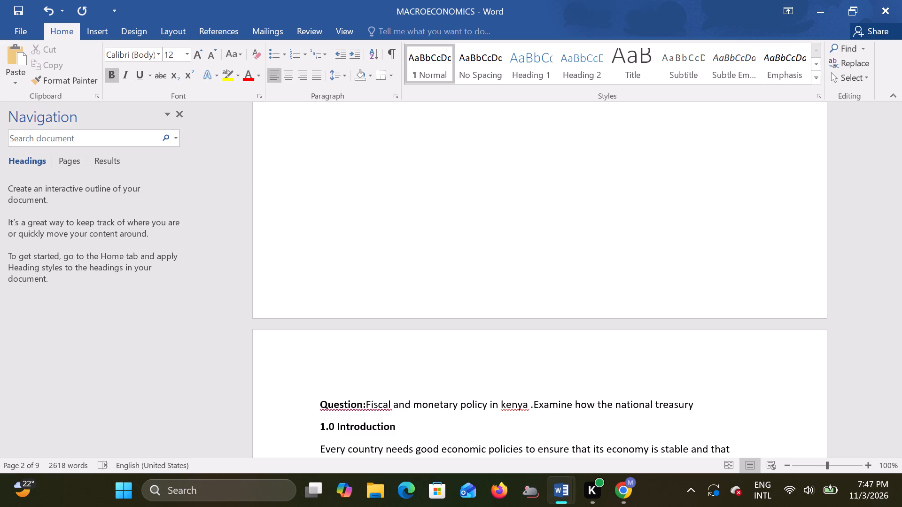
Insert a space between the bold "Question:" label and the word "Fiscal".
key(Up)
key(Right)
key(Right)
key(Right)
key(Right)
key(Right)
key(Right)
key(Right)
key(Right)
key(Right)
key(Right)
key(Right)
key(Right)
key(Right)
key(Right)
key(Right)
key(Left)
key(Left)
key(Left)
key(Left)
key(Left)
key(Left)
key(space)
Remove the space between "kenya" and the full stop in the question.
key(Right)
key(Right)
key(Right)
key(Right)
key(Right)
key(Right)
key(Right)
key(Right)
key(Right)
key(Right)
key(Right)
key(Right)
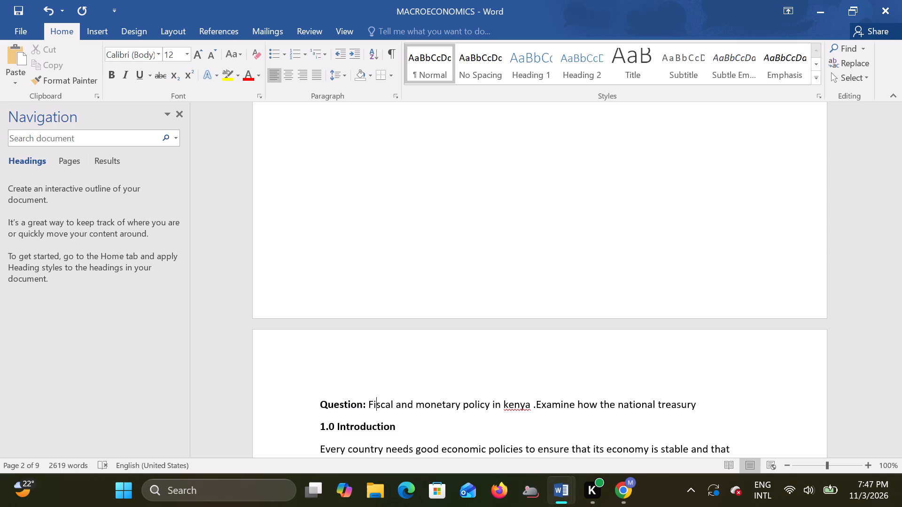
key(Right)
key(Right)
key(Right)
key(Right)
key(Right)
key(Right)
key(Right)
key(Right)
key(Right)
key(Right)
key(Right)
key(Right)
key(Right)
key(Right)
key(Right)
key(Right)
key(Right)
key(Right)
key(BackSpace)
key(space)
key(Right)
key(Right)
key(Right)
key(Right)
key(Right)
key(Right)
key(space)
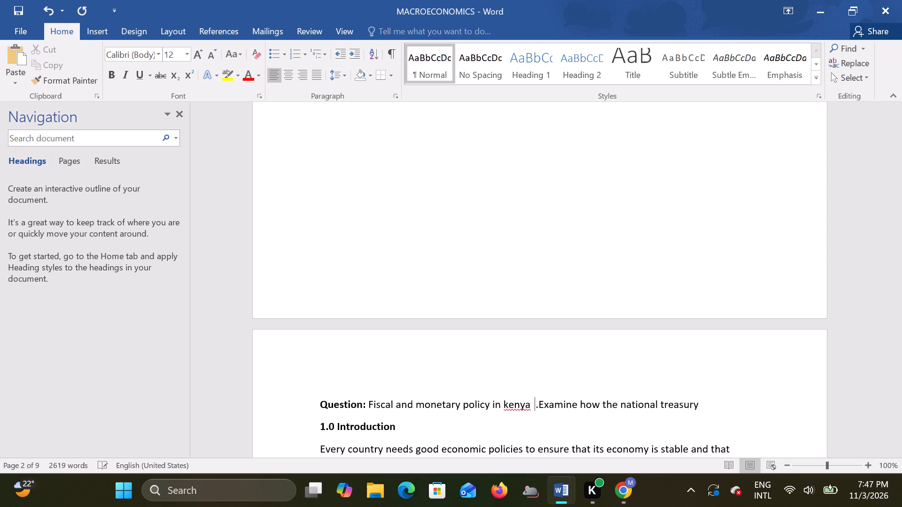
key(BackSpace)
key(BackSpace)
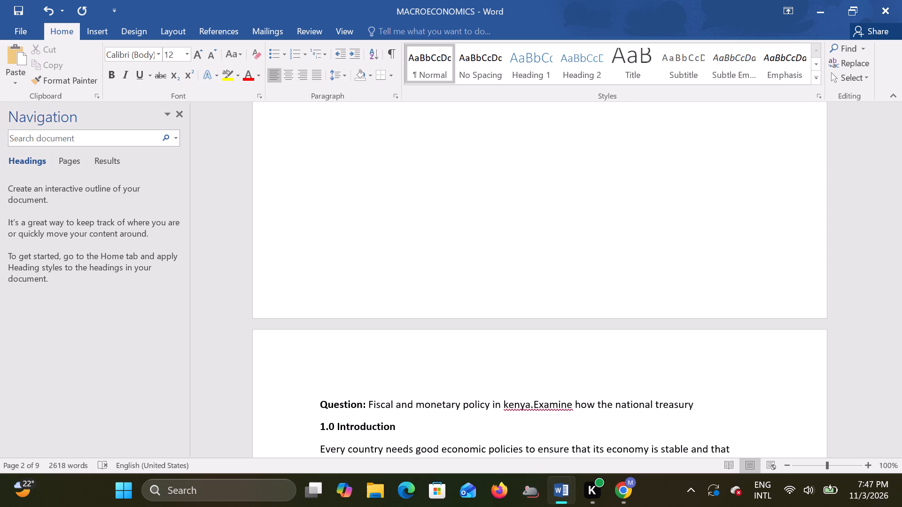
Insert a space between the full stop after "kenya" and the word "Examine" in the question.
key(Right)
key(space)
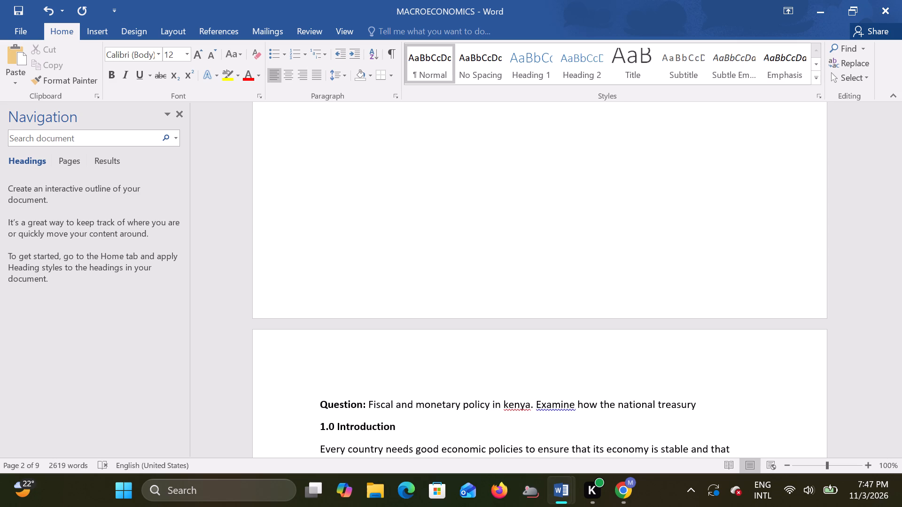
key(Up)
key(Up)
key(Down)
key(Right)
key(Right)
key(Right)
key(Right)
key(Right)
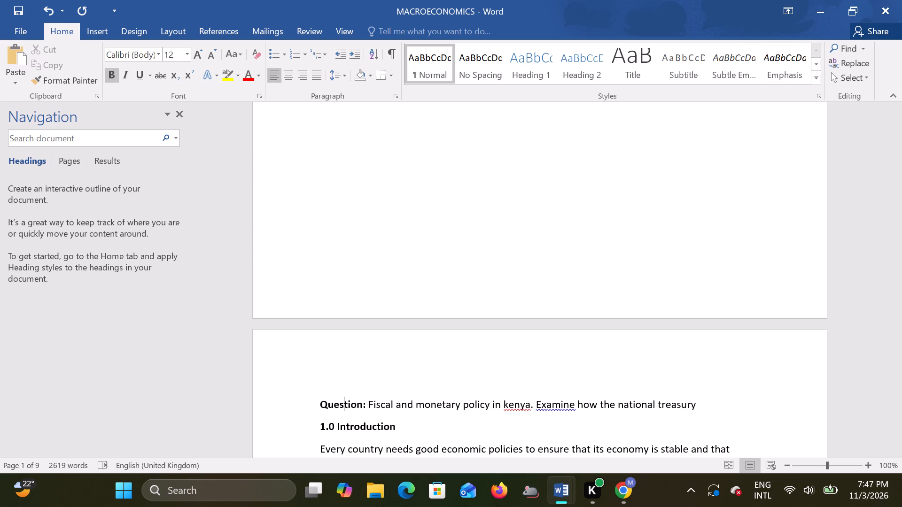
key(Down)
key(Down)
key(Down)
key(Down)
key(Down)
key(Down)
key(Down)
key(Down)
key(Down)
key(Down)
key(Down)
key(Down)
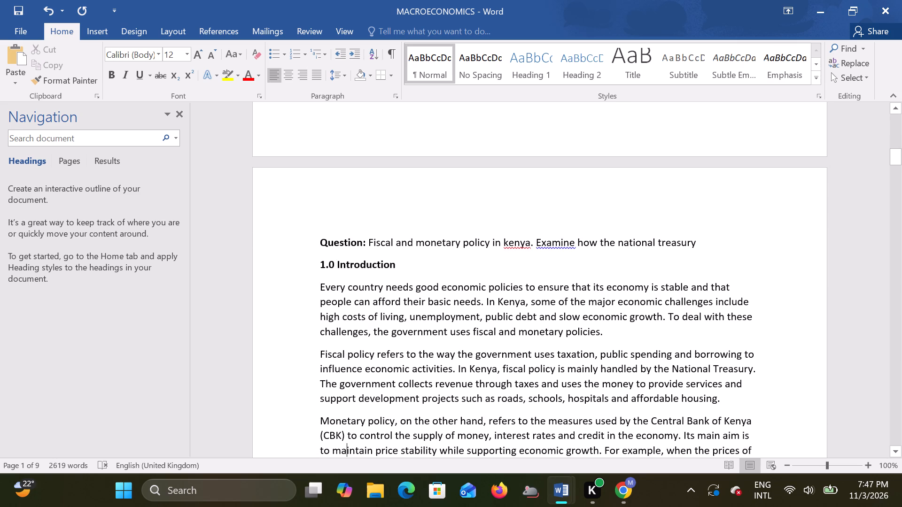
Continue the question's second sentence after "treasury" with "and the", separated by a space.
click(702, 245)
text(and)
key(space)
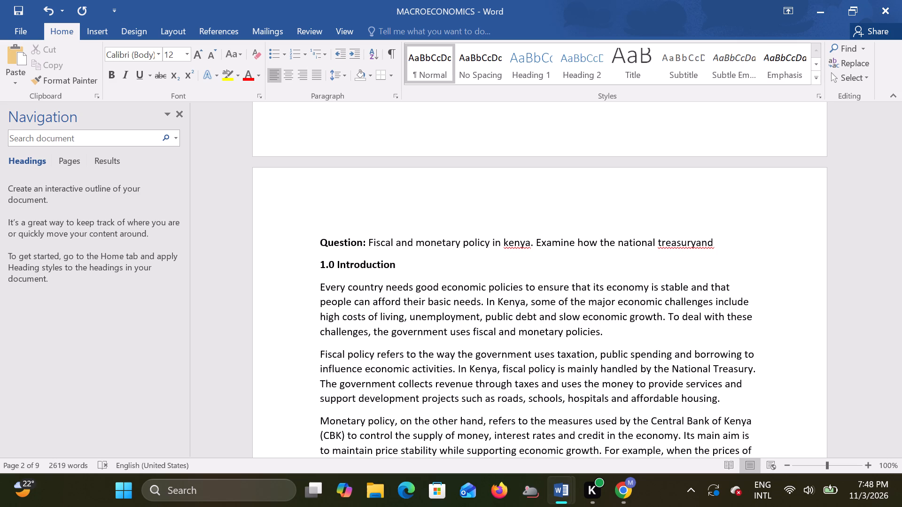
key(BackSpace)
key(BackSpace)
key(BackSpace)
key(BackSpace)
key(space)
text(and the)
key(space)
Add "central Bank of Kenya" to the end of the question's second sentence.
text(cent)
text(ral)
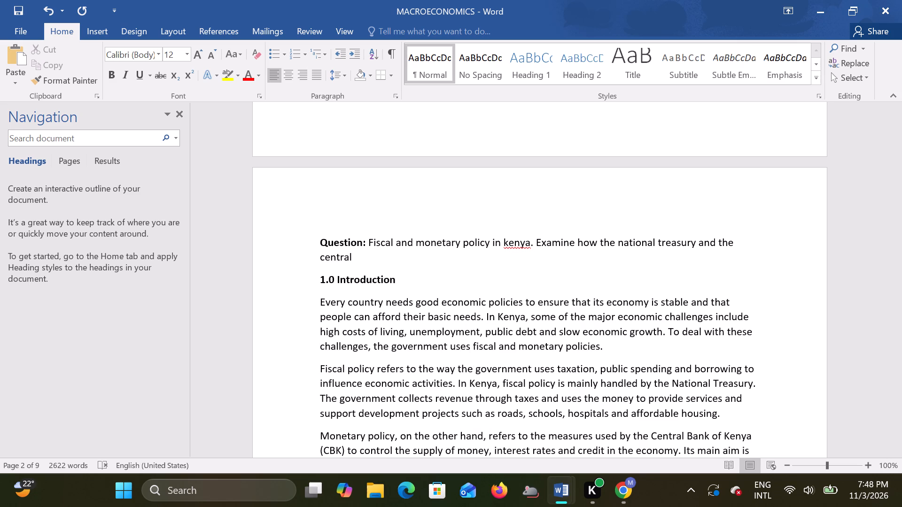
key(space)
text(Baank)
key(BackSpace)
key(BackSpace)
key(BackSpace)
text(nk)
key(space)
key(o)
text(f)
key(space)
text(Kenya)
key(space)
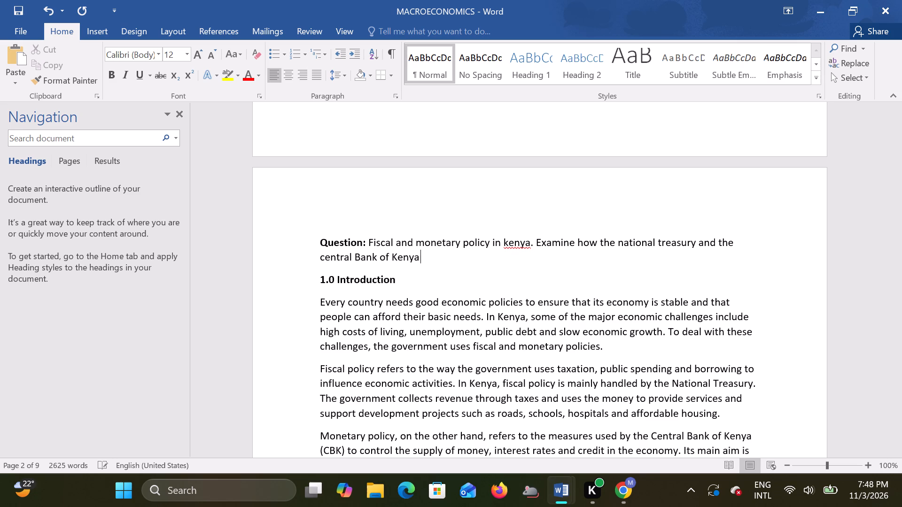
Extend the question after "central Bank of Kenya" with the words "use fiscal and monetary".
text(use)
key(space)
text(fisca)
key(l)
key(space)
key(a)
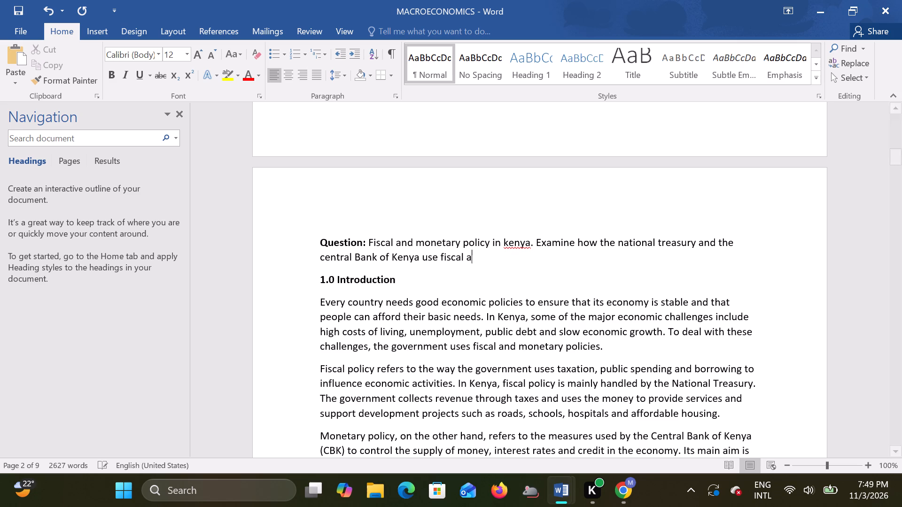
text(nd)
key(space)
key(comma)
key(BackSpace)
text(mo)
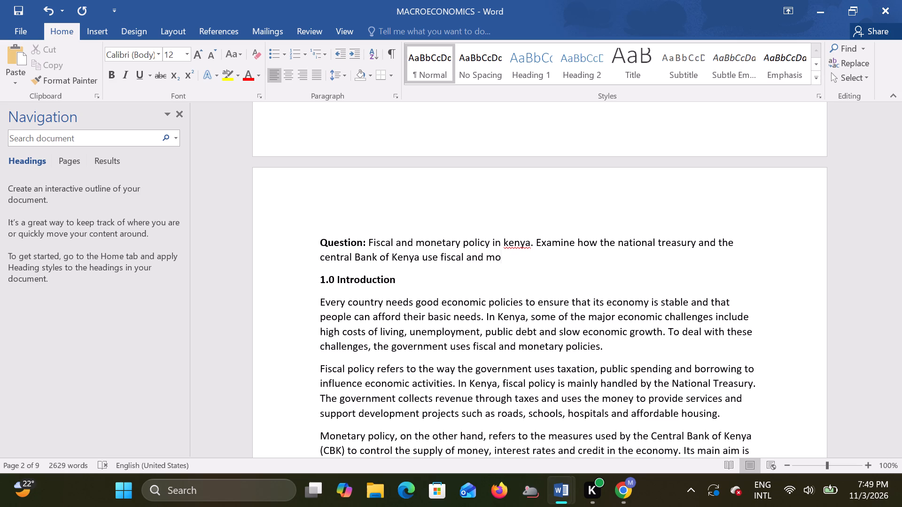
text(ne)
key(t)
key(a)
text(ry)
key(space)
Continue the question's second sentence with "policy to manage inflation" followed directly by a comma.
text(policy t)
text(o managr)
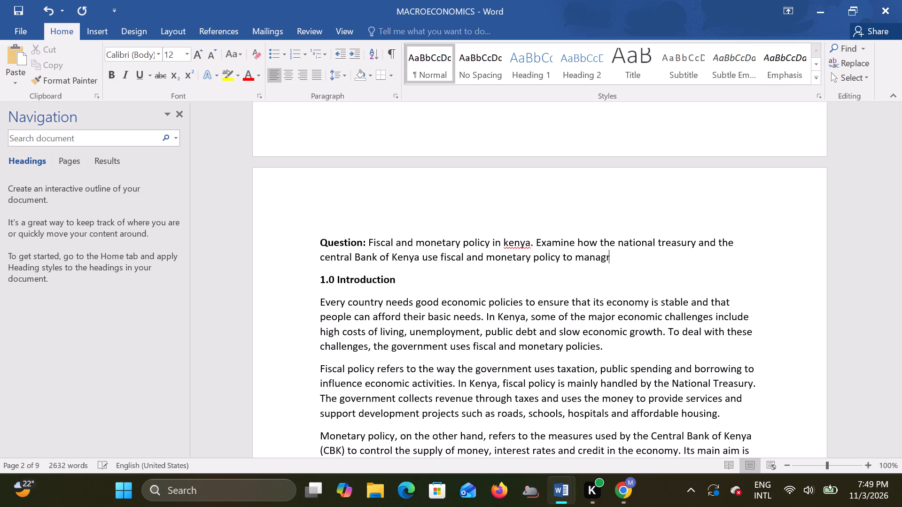
key(space)
key(BackSpace)
key(BackSpace)
text(e)
key(space)
key(i)
text(nfa)
key(t)
key(i)
key(o)
text(n)
key(space)
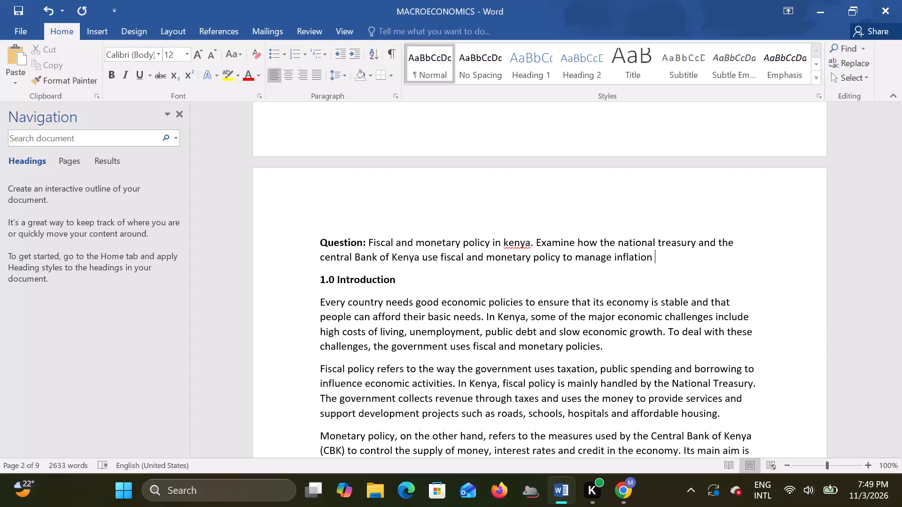
key(Left)
key(comma)
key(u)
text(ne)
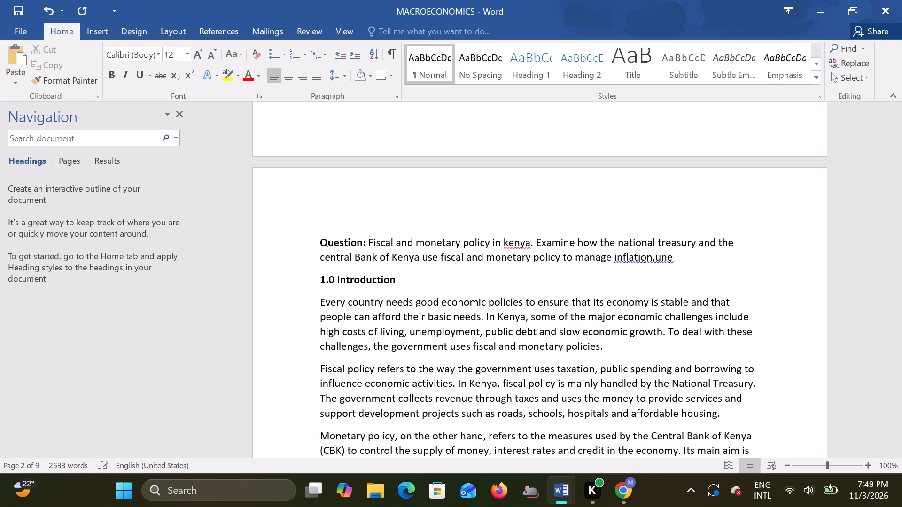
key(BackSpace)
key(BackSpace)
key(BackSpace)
Continue the question's second sentence after "inflation," with the words "unemployment and".
key(space)
text(un)
text(emplo)
text(yment and)
key(space)
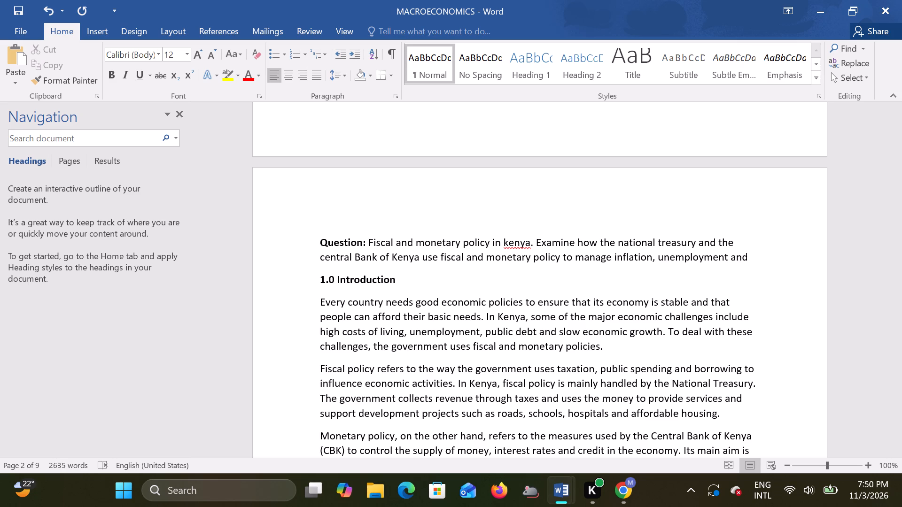
Extend the question's second sentence with "economic growth" followed directly by a comma and a space.
text(econo)
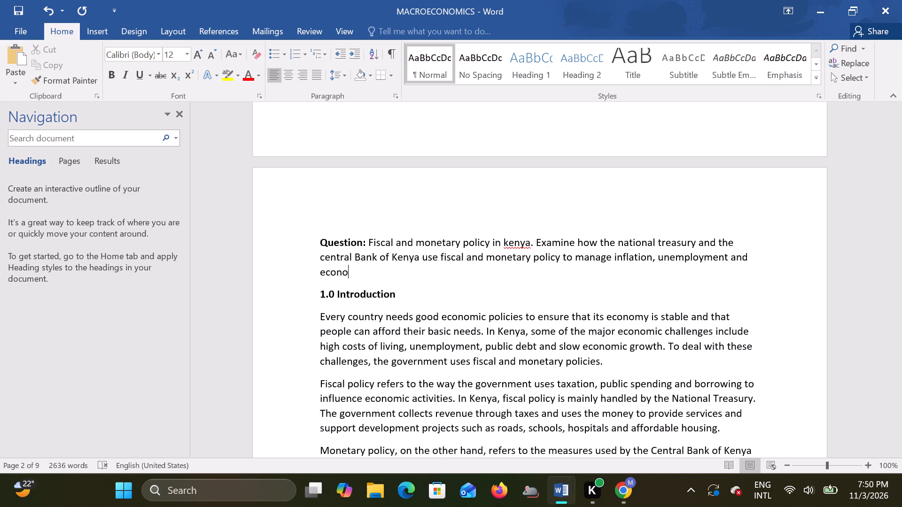
text(mic)
key(space)
key(g)
text(rowt)
key(h)
key(space)
key(BackSpace)
key(comma)
key(space)
Continue the question after "economic growth," with the words "and evaluate their".
text(and)
key(space)
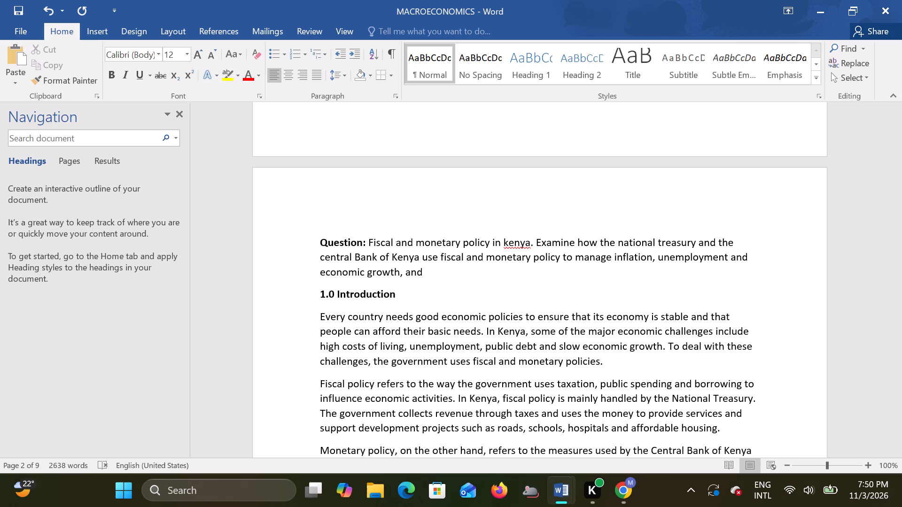
text(eva)
key(l)
text(uate)
key(space)
text(their)
key(space)
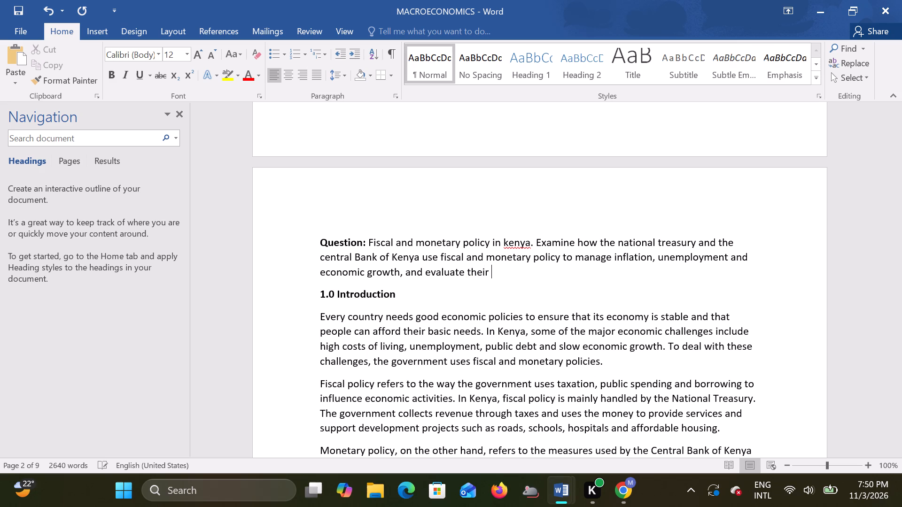
Complete the wording of the question's second sentence with "effectiveness in recent years".
text(effective)
key(space)
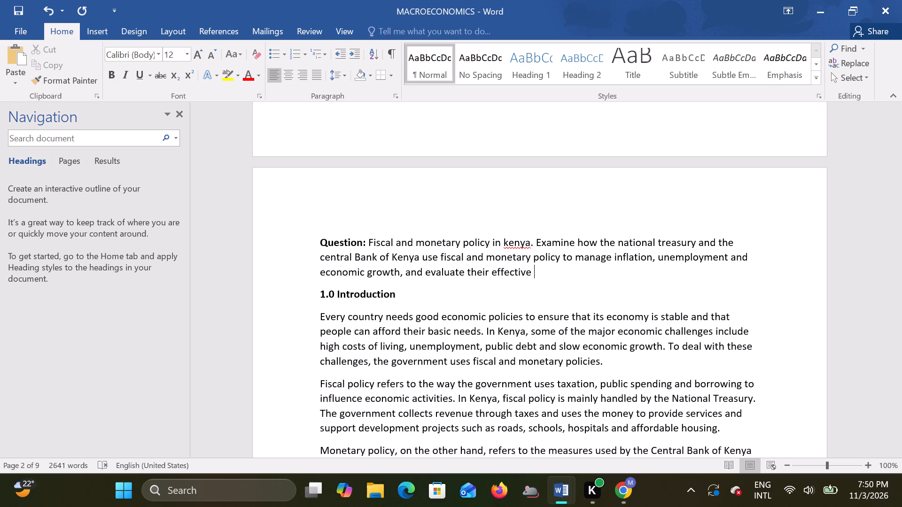
key(Left)
text(ness)
key(space)
text(in)
key(space)
text(rece)
text(nt)
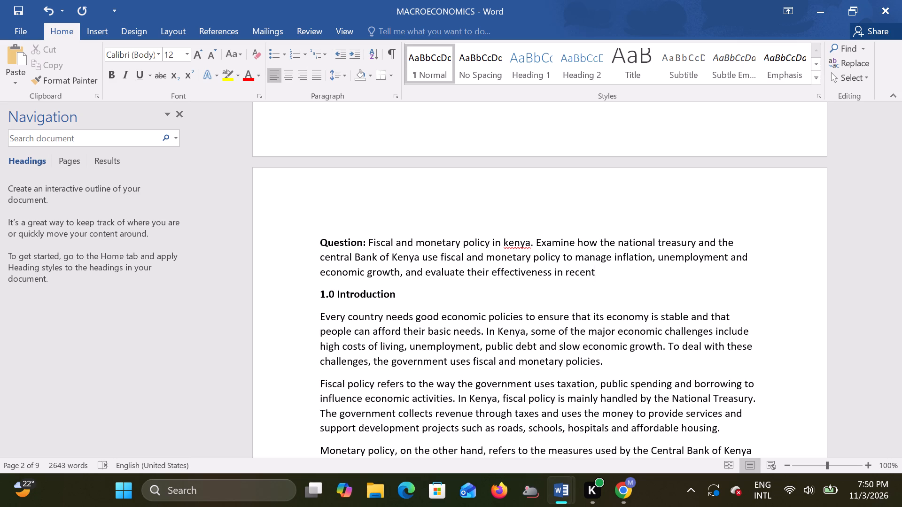
key(space)
text(ye)
text(ars)
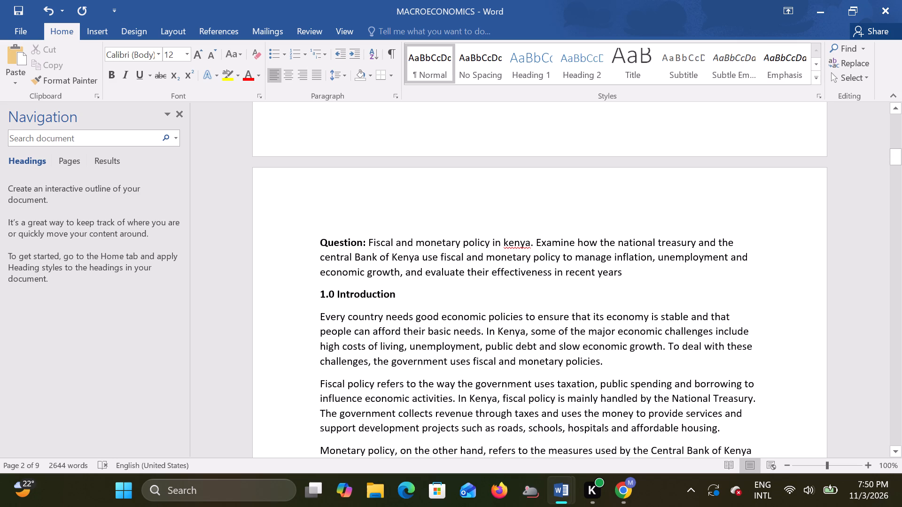
click(687, 283)
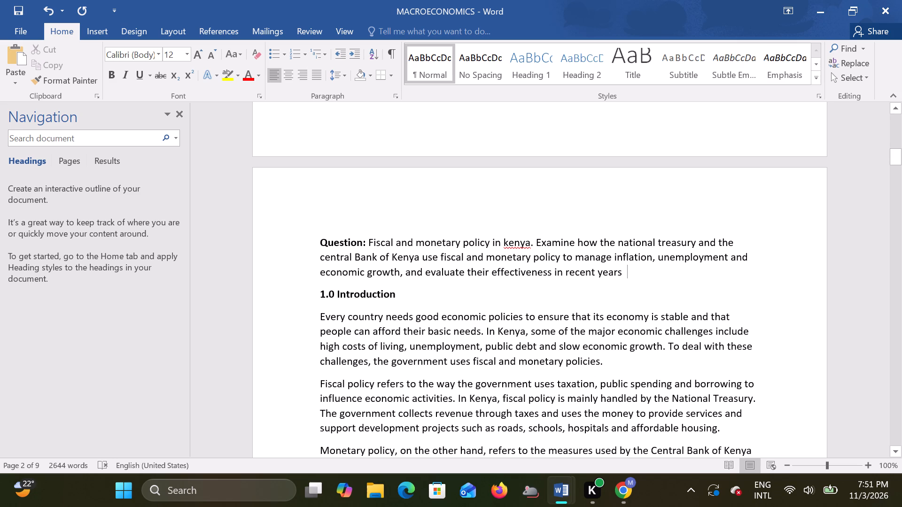
Delete the "1.0 Introduction" heading together with its line below the question.
click(338, 292)
key(BackSpace)
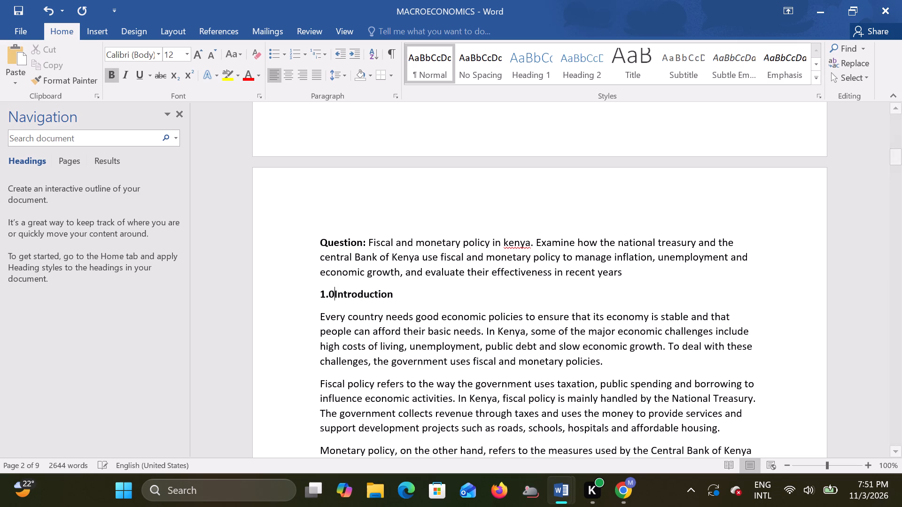
key(BackSpace)
key(BackSpace)
key(BackSpace)
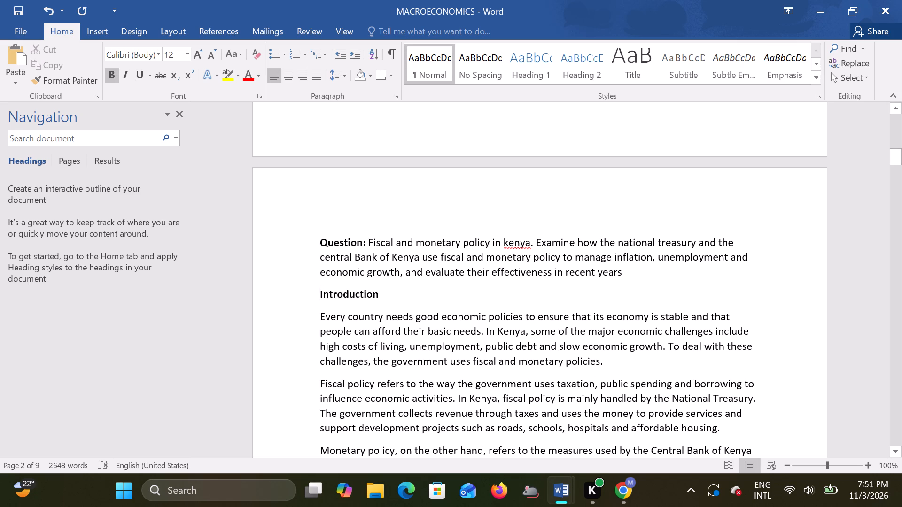
click(387, 295)
key(BackSpace)
key(BackSpace)
key(BackSpace)
key(BackSpace)
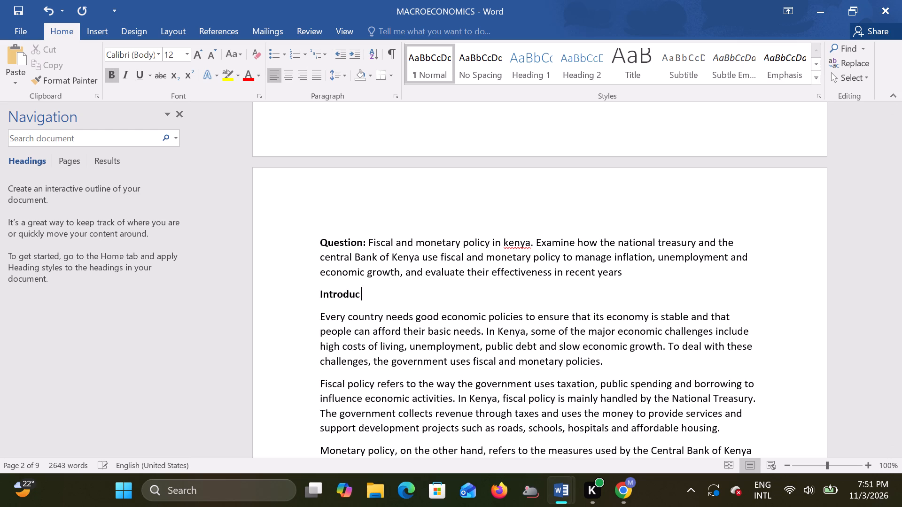
key(BackSpace)
key(BackSpace)
key(BackSpace)
key(BackSpace)
key(BackSpace)
key(BackSpace)
key(BackSpace)
key(BackSpace)
key(BackSpace)
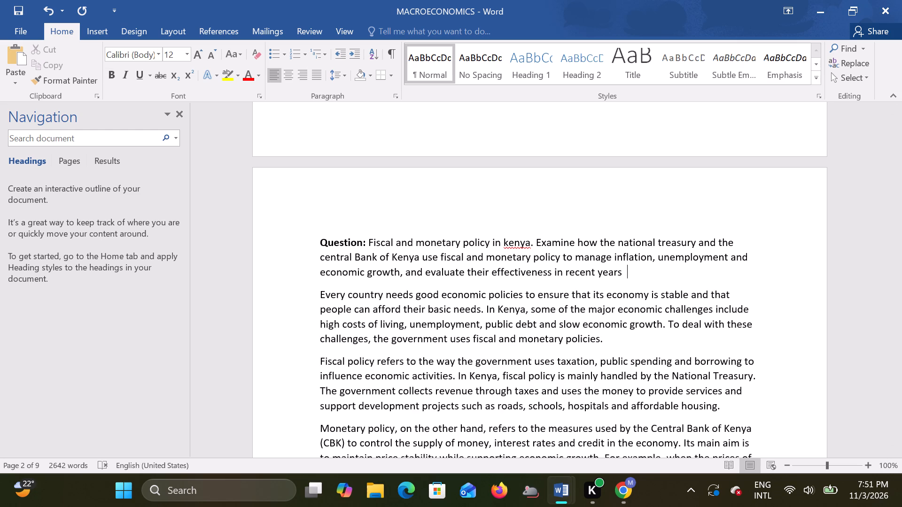
End the question with a full stop directly after "recent years".
key(Return)
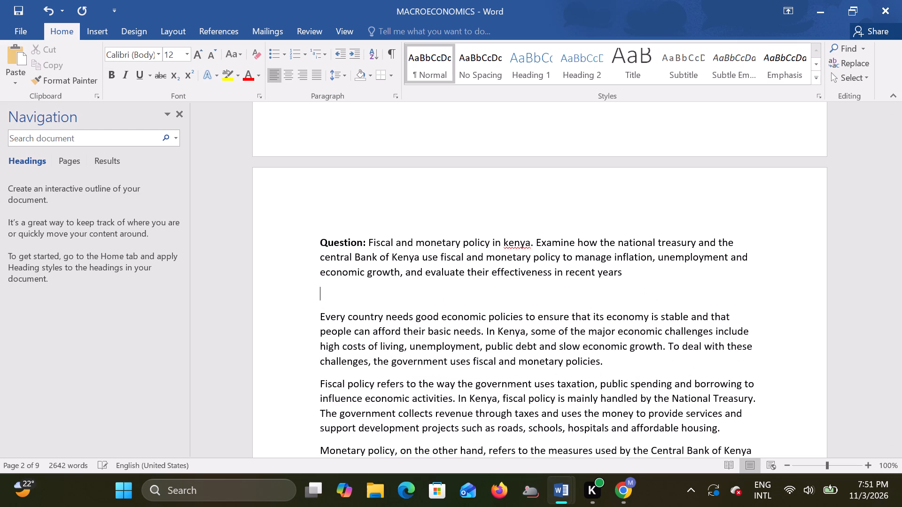
key(BackSpace)
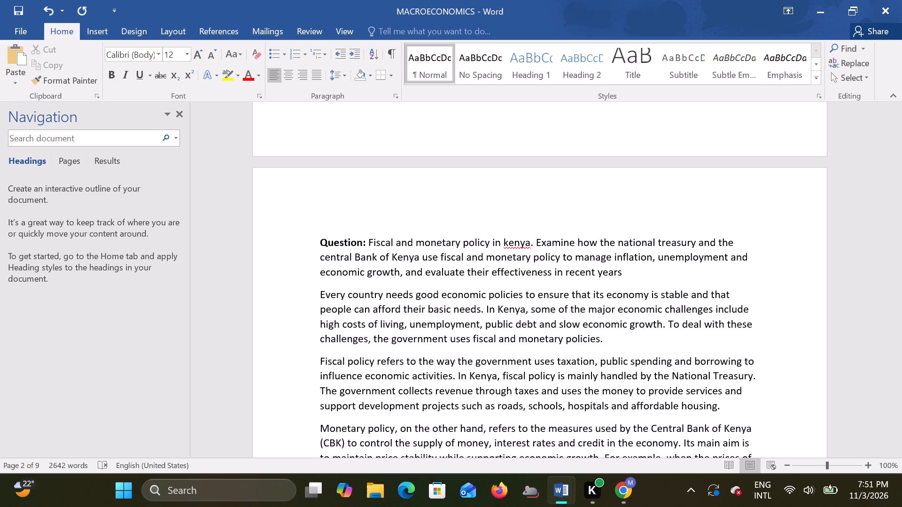
key(Left)
key(Left)
key(period)
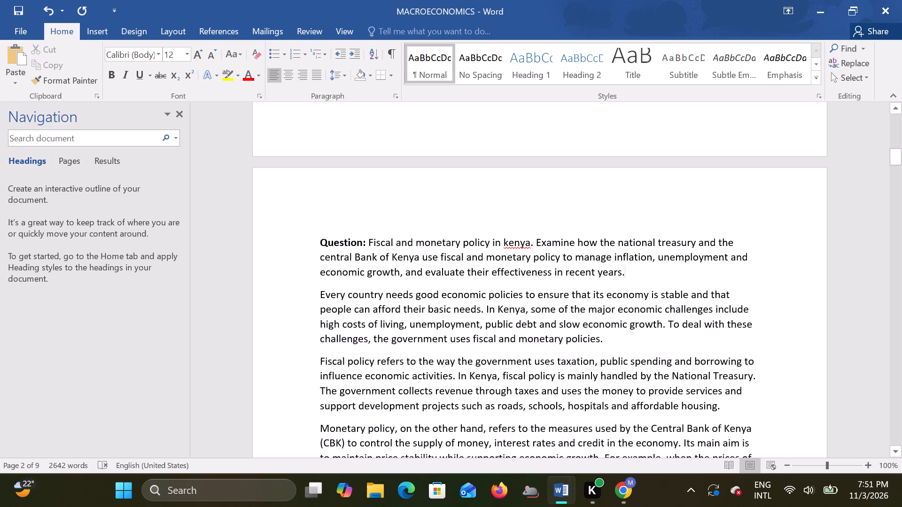
Add a new line reading "QUESTION:" between the question and the first body paragraph.
key(Return)
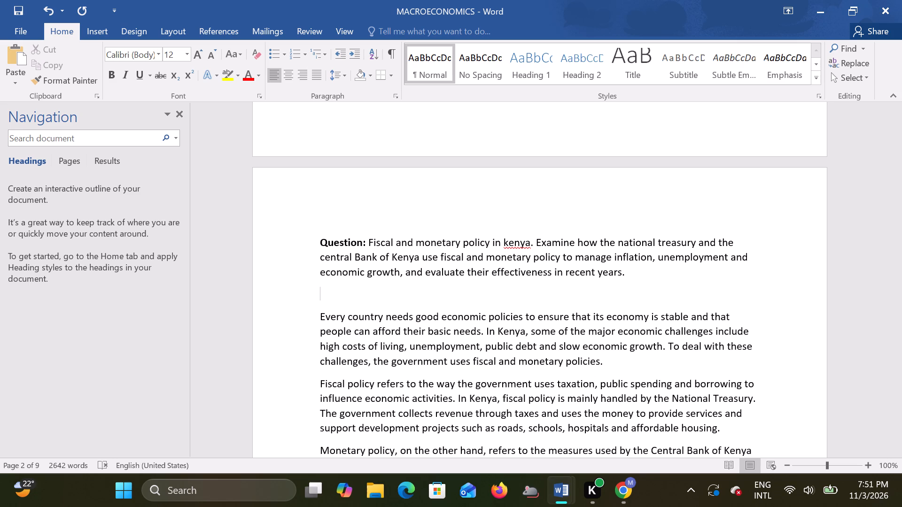
text(QUE)
key(s)
text(TION)
key(shift+colon)
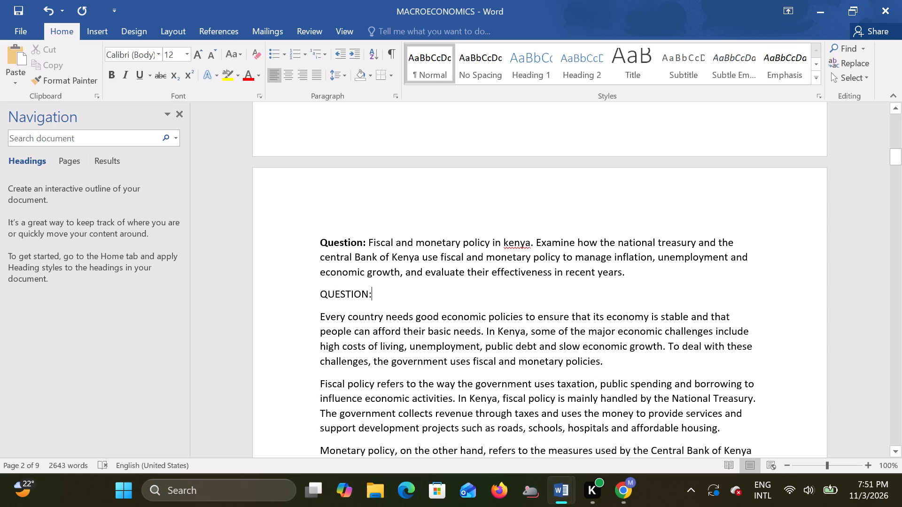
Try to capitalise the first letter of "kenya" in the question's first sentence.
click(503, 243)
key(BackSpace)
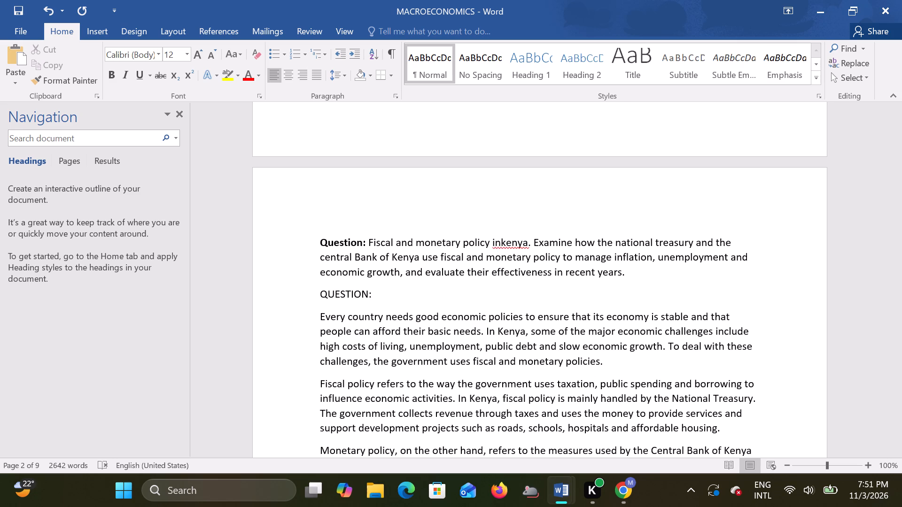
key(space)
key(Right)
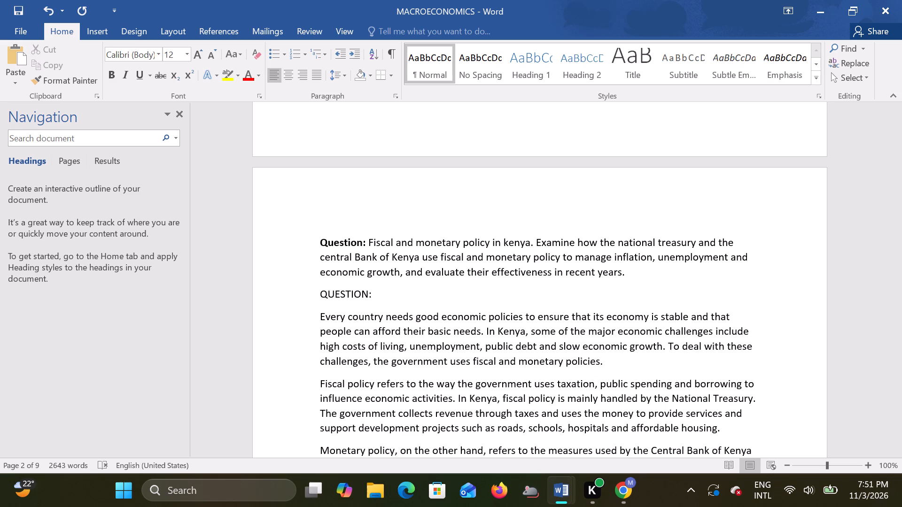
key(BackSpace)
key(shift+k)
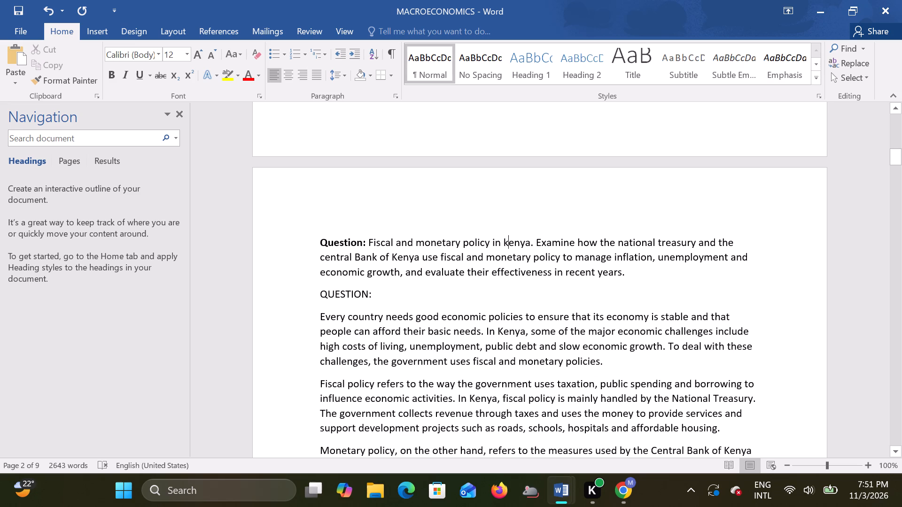
Delete the "QUESTION:" line below the question, keeping the full stop after "recent years".
click(373, 287)
key(BackSpace)
key(BackSpace)
key(BackSpace)
key(BackSpace)
key(BackSpace)
key(BackSpace)
key(BackSpace)
key(BackSpace)
key(BackSpace)
key(BackSpace)
key(BackSpace)
key(BackSpace)
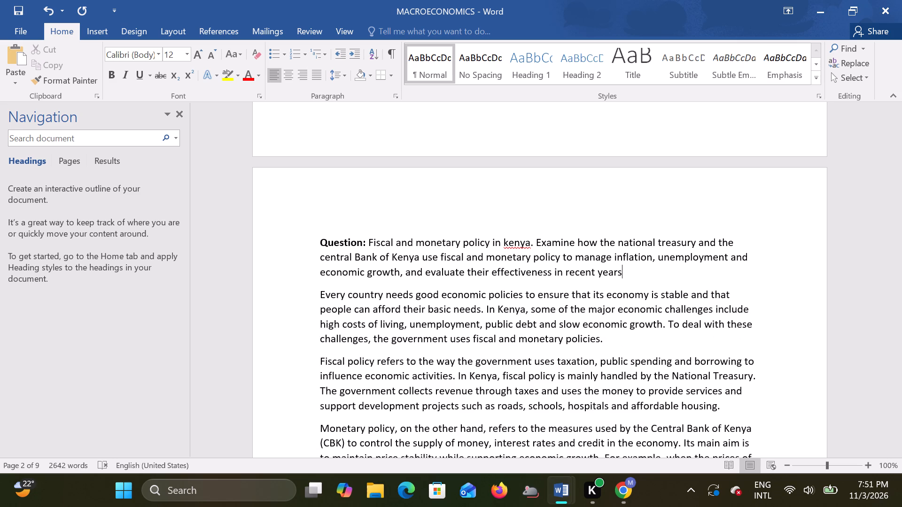
key(period)
Add a new line reading "INTRODUTION:" between the question and the first body paragraph.
key(Return)
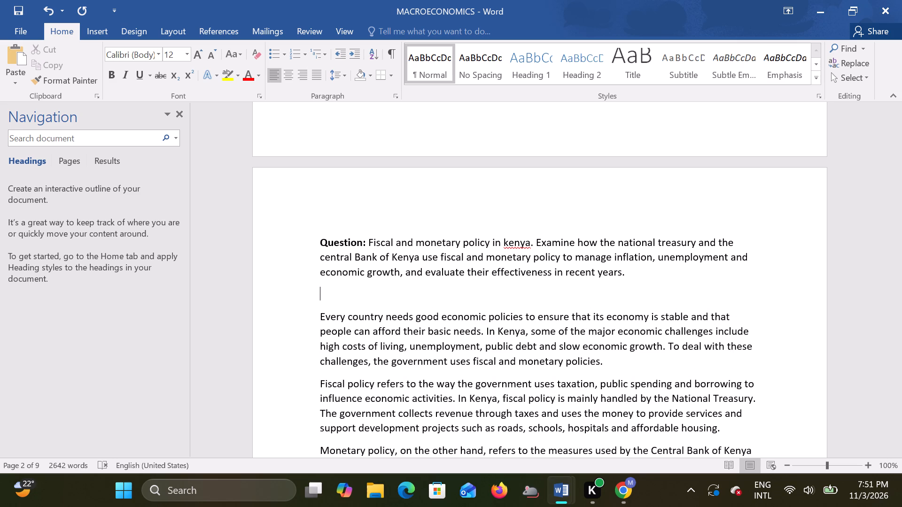
key(shift+i)
key(BackSpace)
text(INTR)
text(ODUTION)
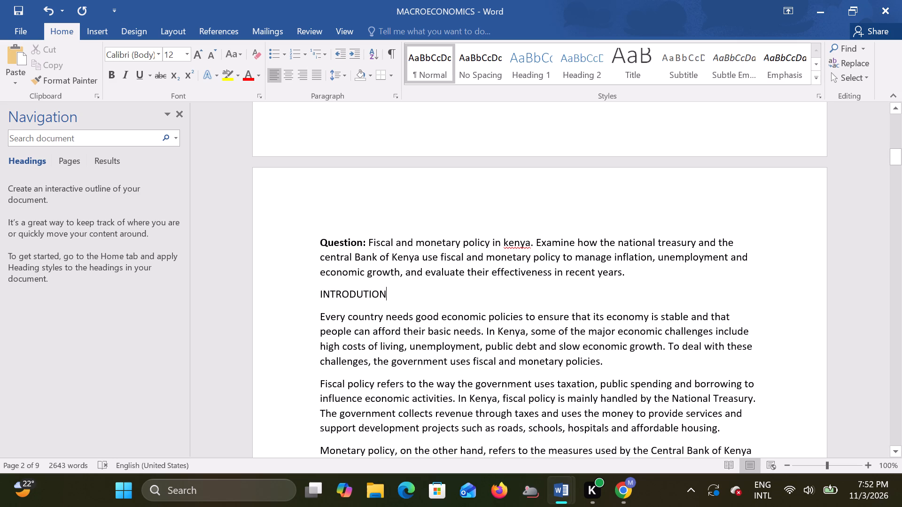
key(shift+colon)
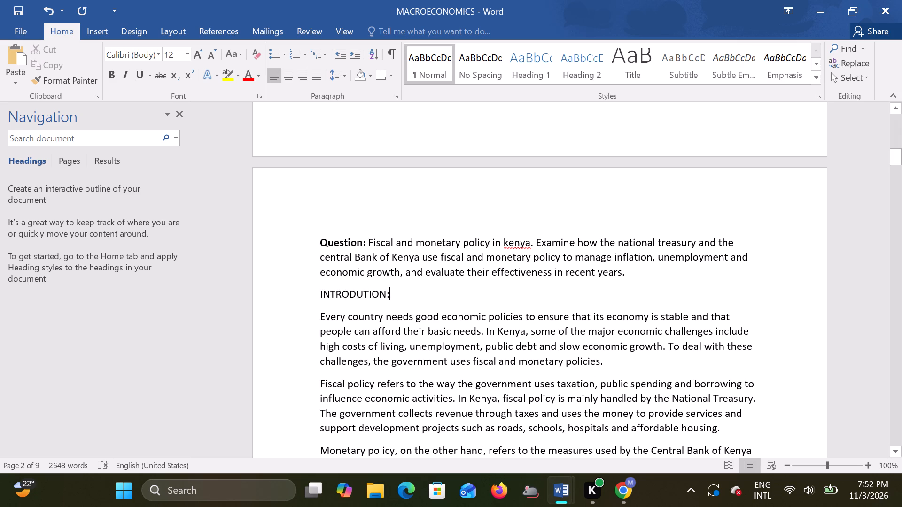
Put the question text on its own line below the "Question:" label and number it "1.".
click(364, 242)
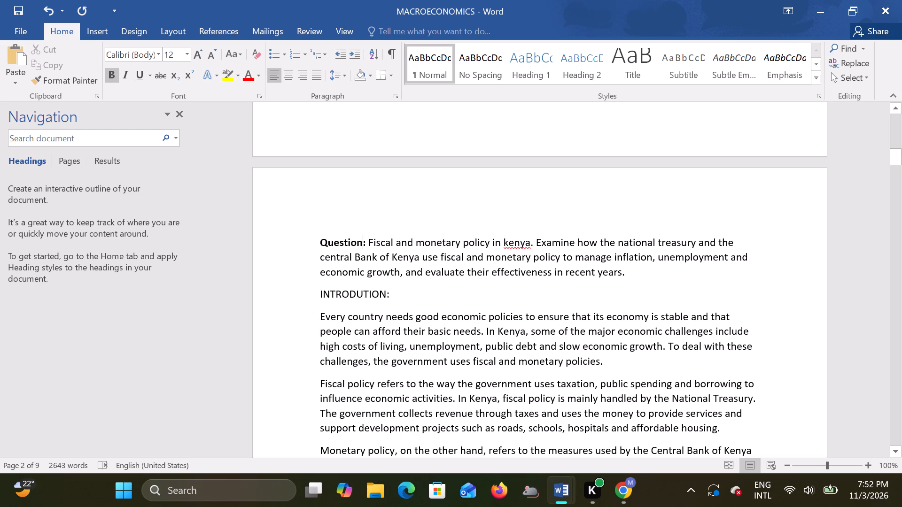
click(368, 243)
key(Return)
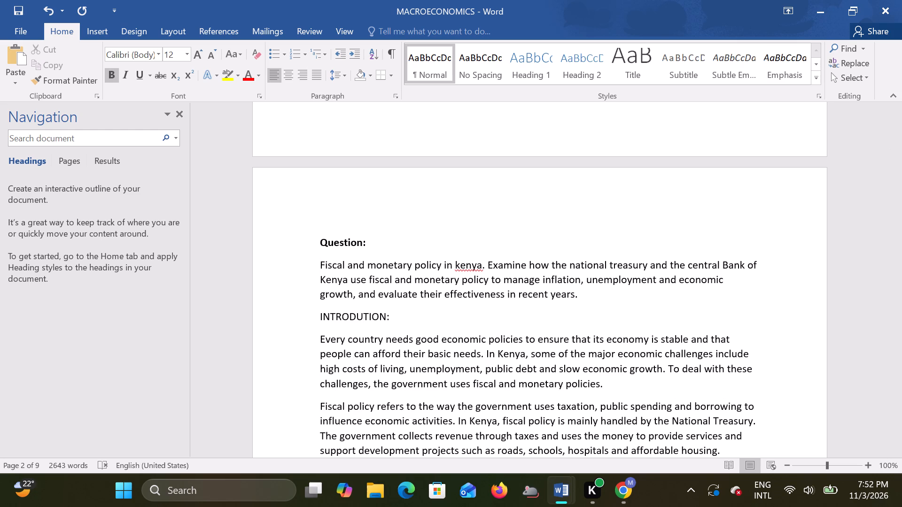
key(1)
key(period)
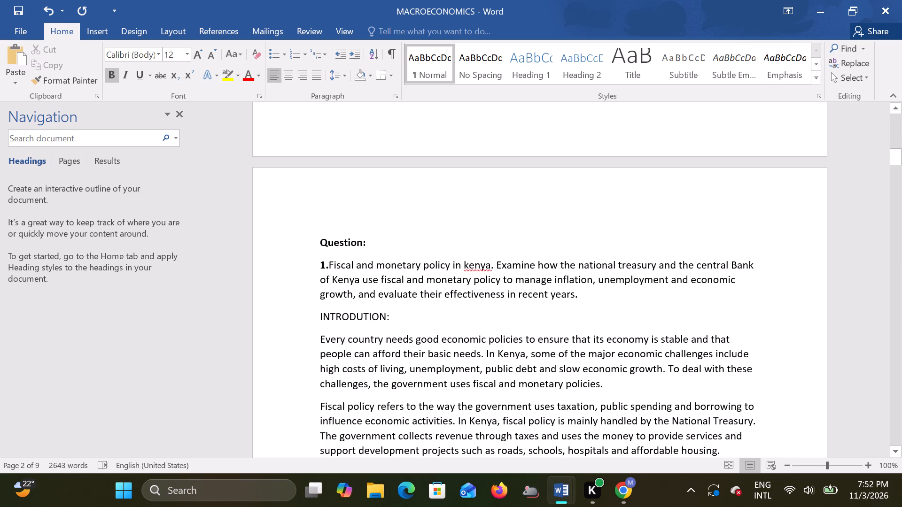
Make the "INTRODUTION:" heading line bold.
scroll(380, 241, down, 1)
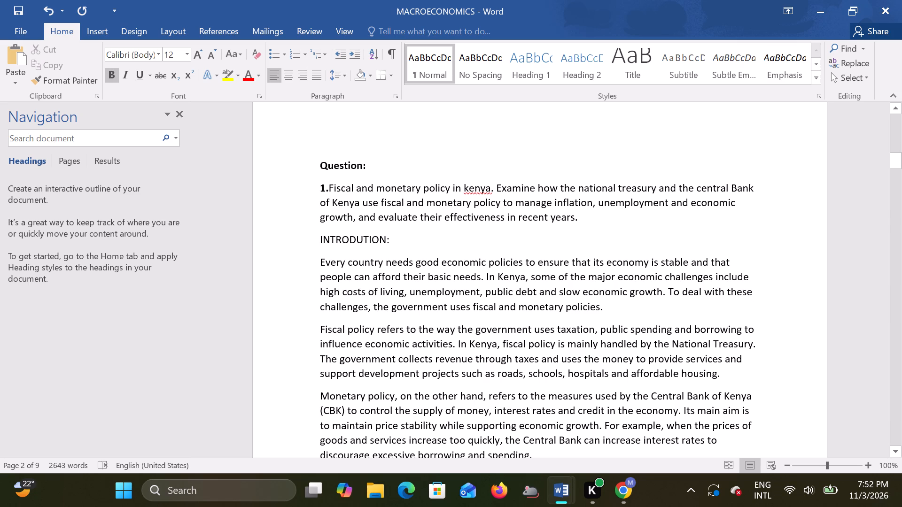
drag(319, 241, 382, 241)
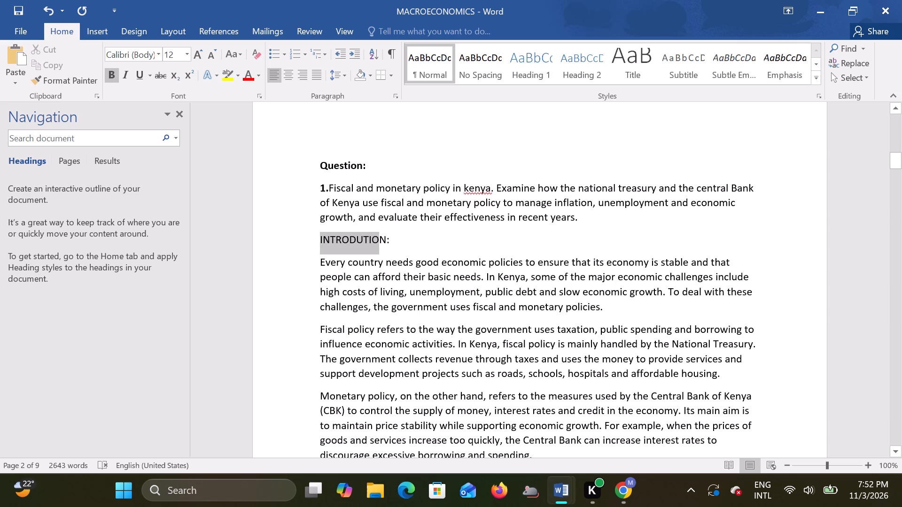
drag(382, 241, 400, 238)
click(113, 78)
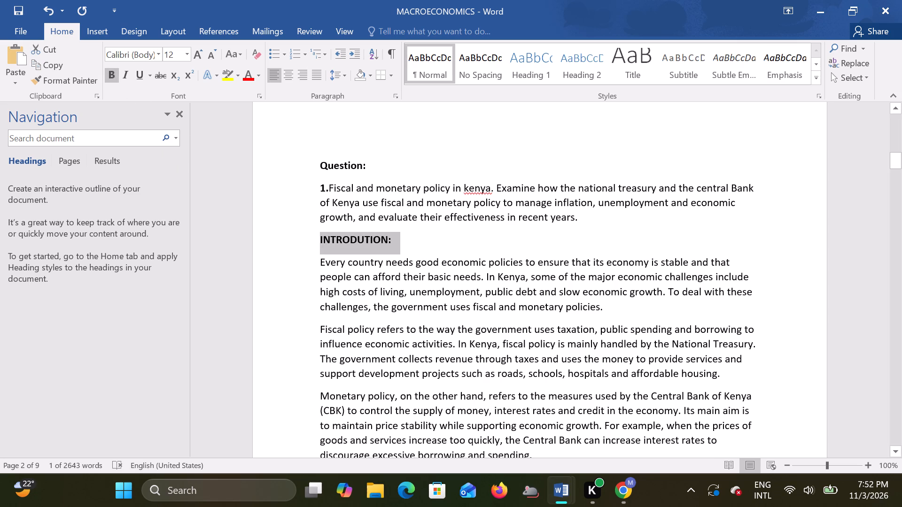
click(234, 185)
click(462, 254)
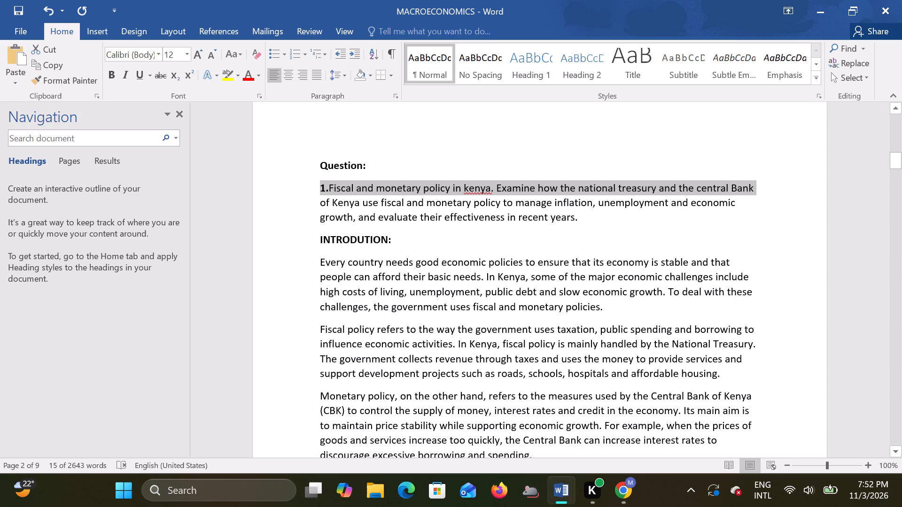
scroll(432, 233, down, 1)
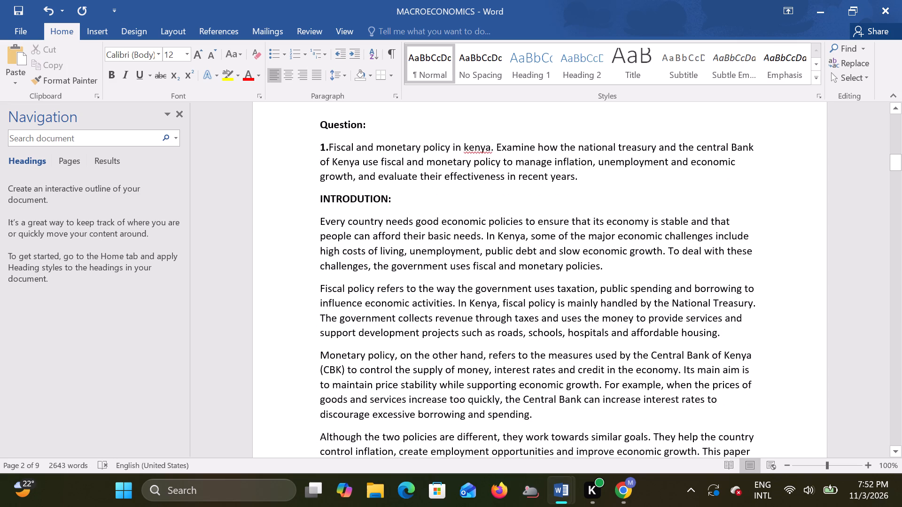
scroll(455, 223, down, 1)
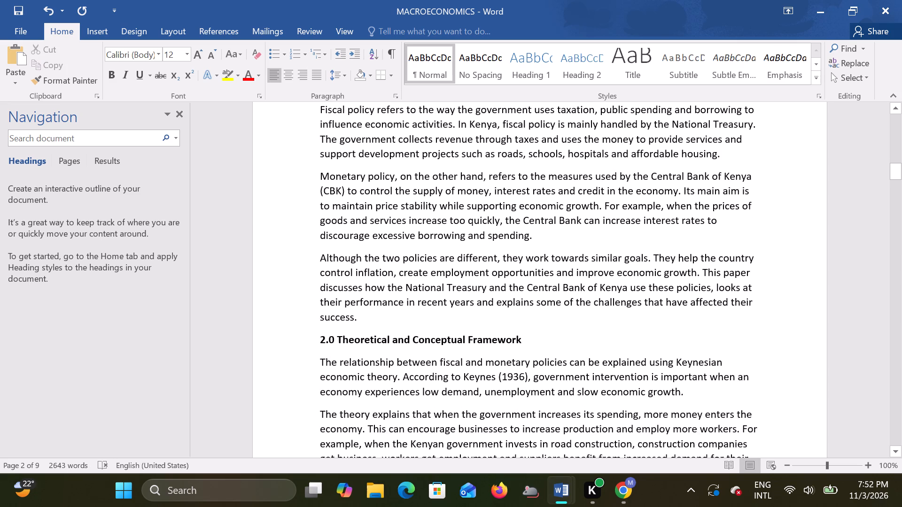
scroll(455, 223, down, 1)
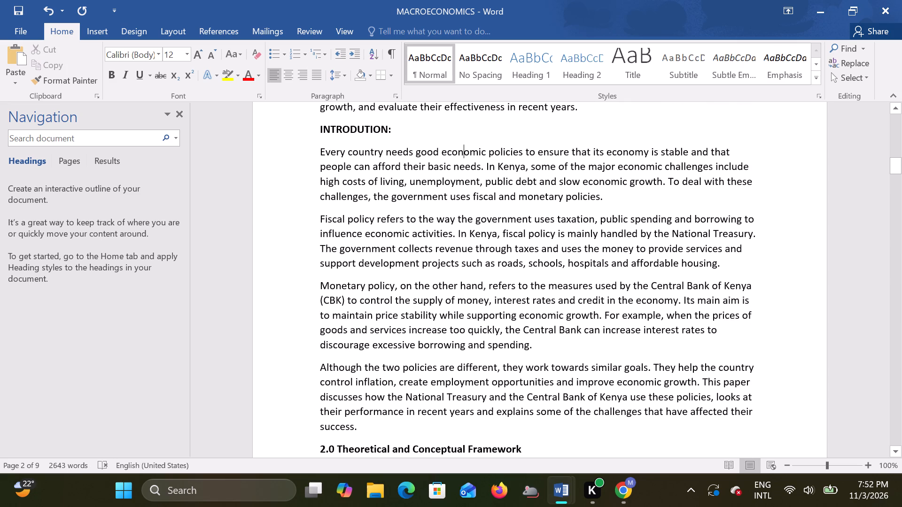
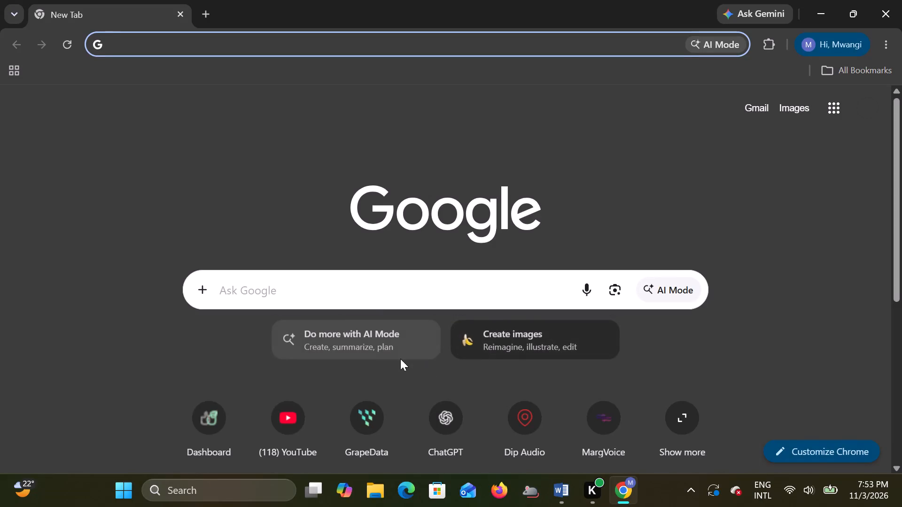
Open the TimeBucks dashboard, check the notifications list and reload the dashboard.
double_click(217, 431)
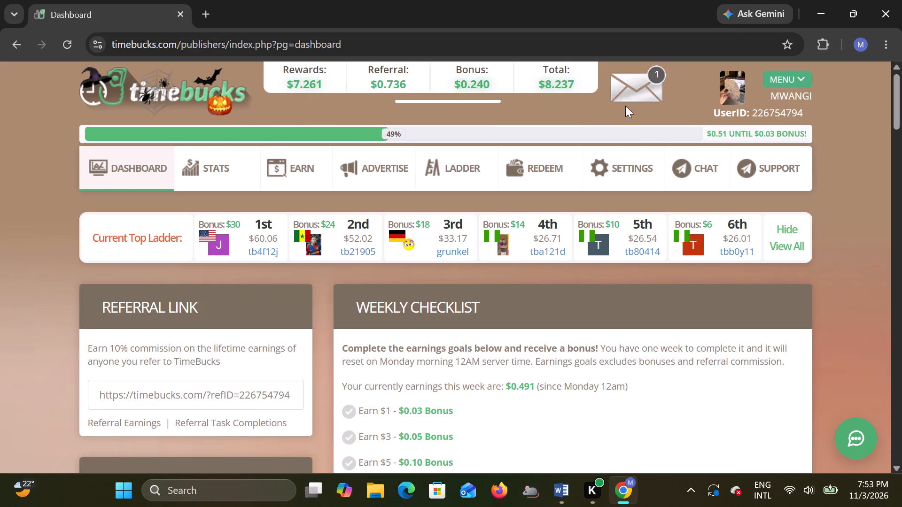
click(636, 92)
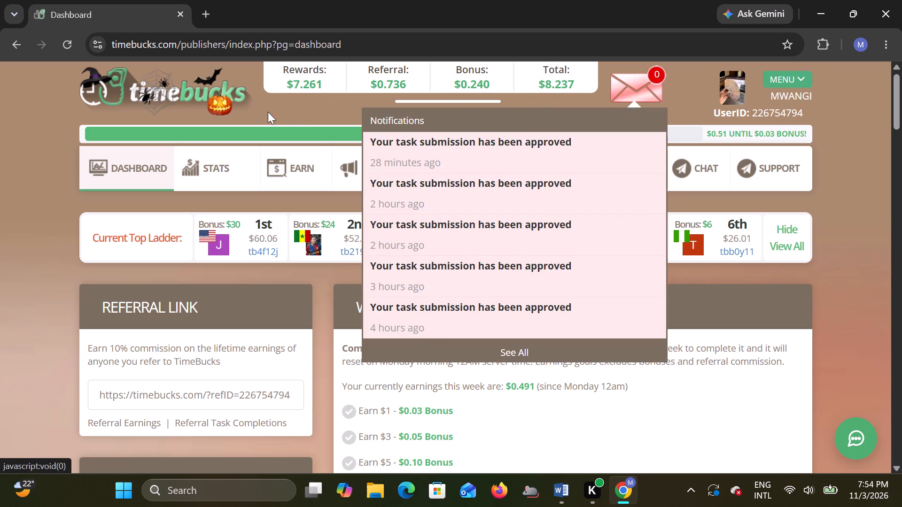
double_click(260, 106)
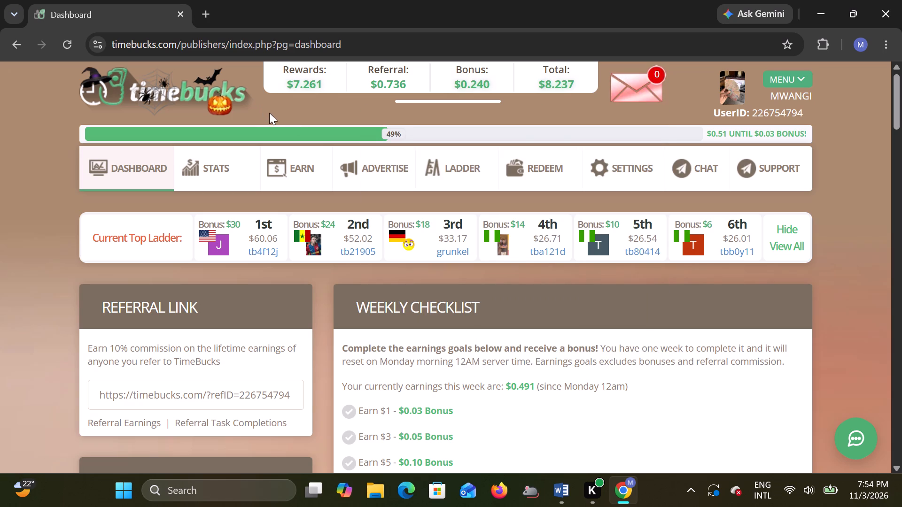
click(241, 100)
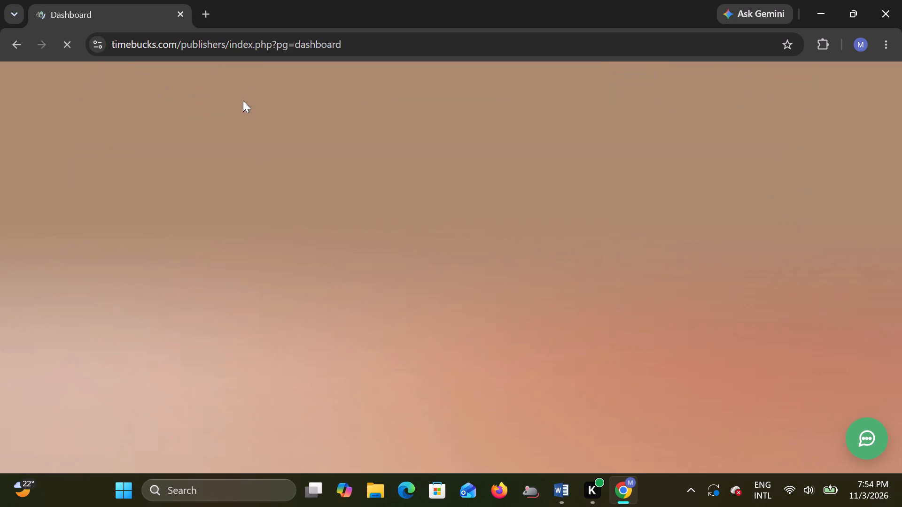
Open the Offerwalls section of the TimeBucks earning page and view the Prime Earn featured offers and surveys.
click(306, 153)
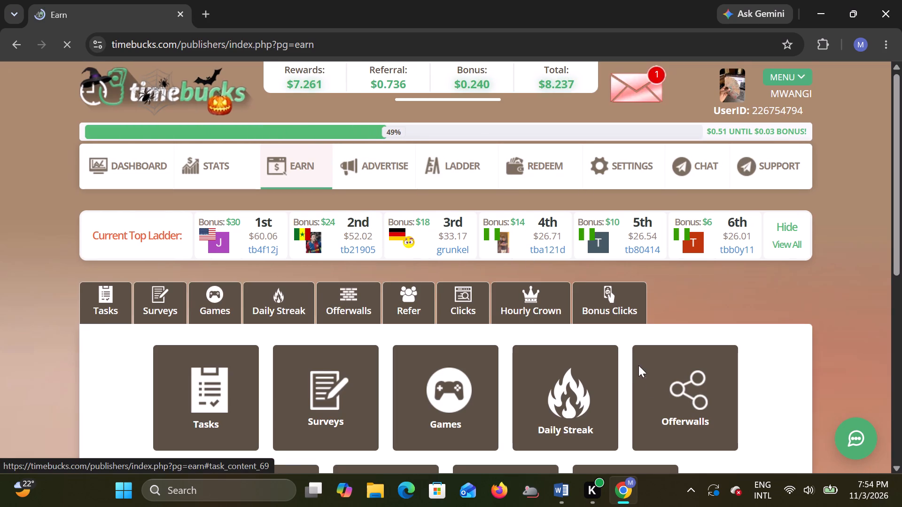
scroll(685, 413, down, 1)
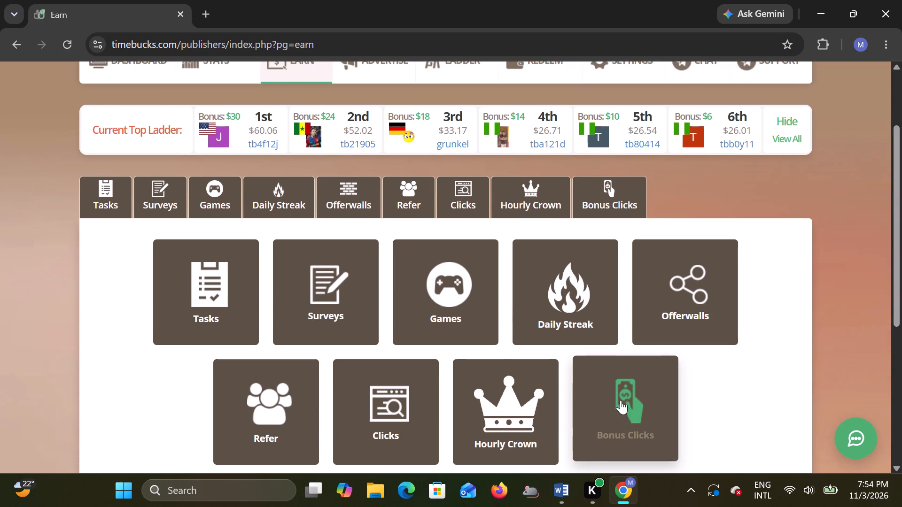
scroll(621, 400, down, 1)
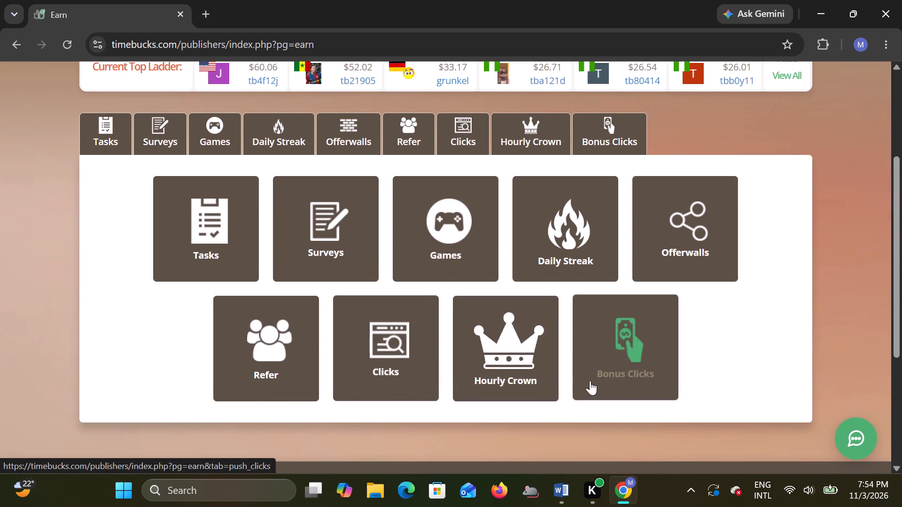
click(700, 250)
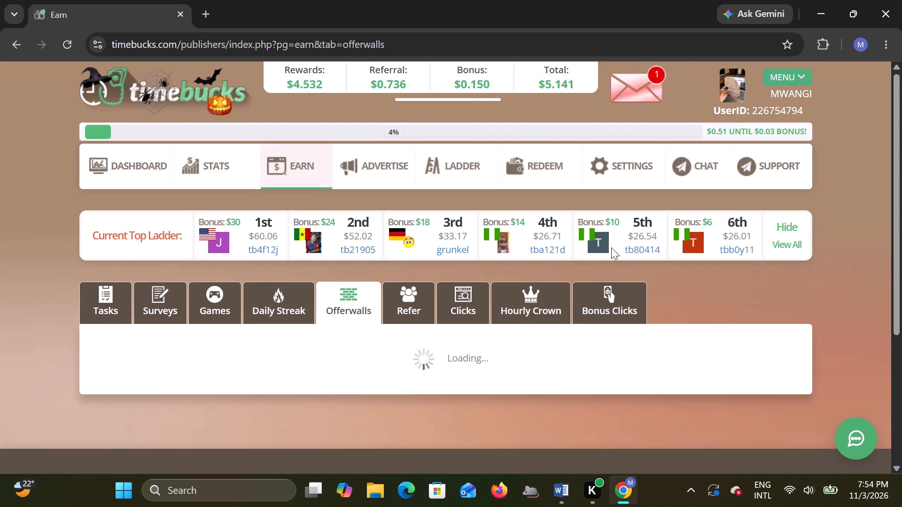
scroll(655, 346, down, 1)
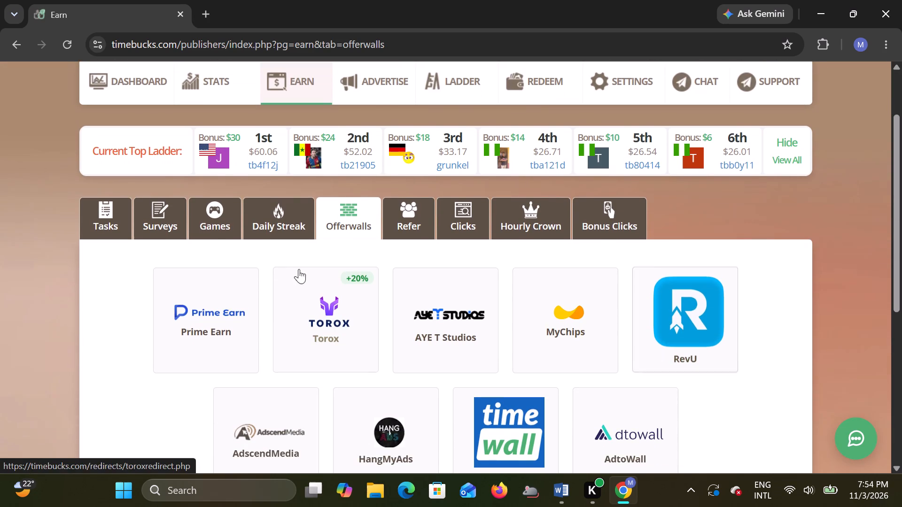
triple_click(232, 283)
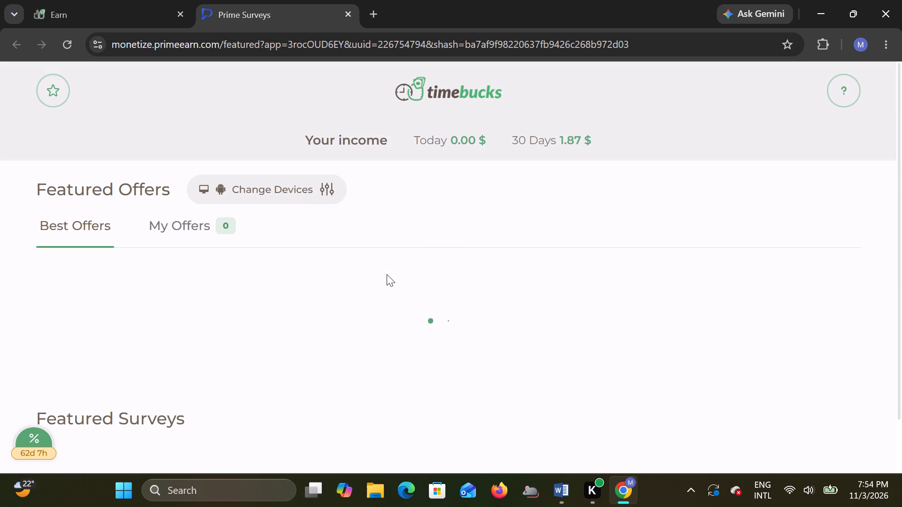
scroll(387, 274, up, 1)
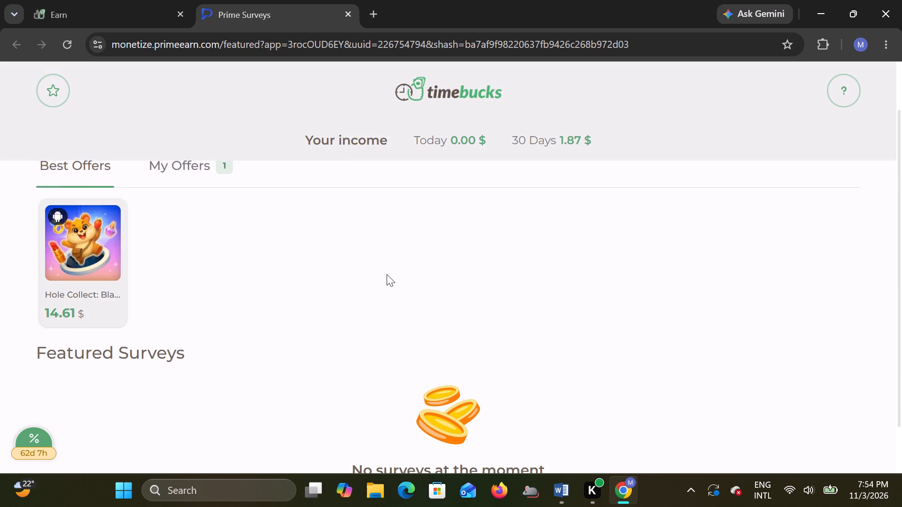
scroll(387, 274, up, 1)
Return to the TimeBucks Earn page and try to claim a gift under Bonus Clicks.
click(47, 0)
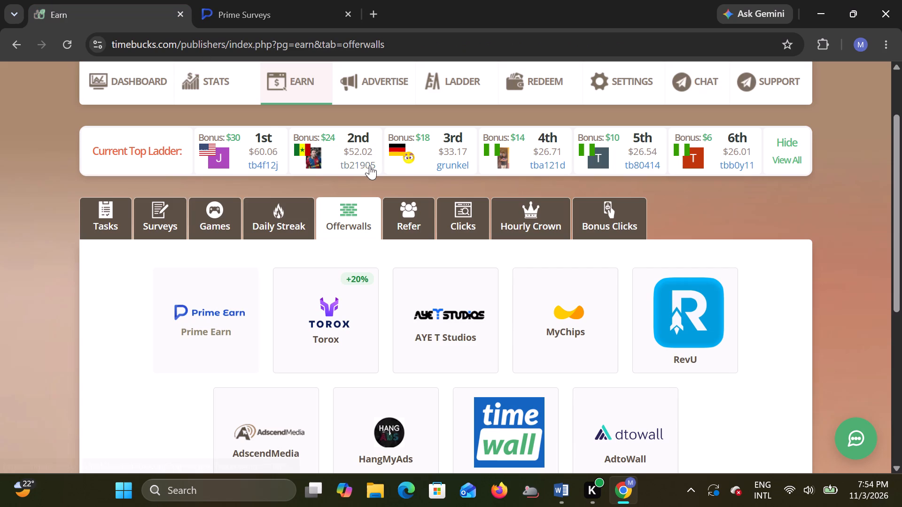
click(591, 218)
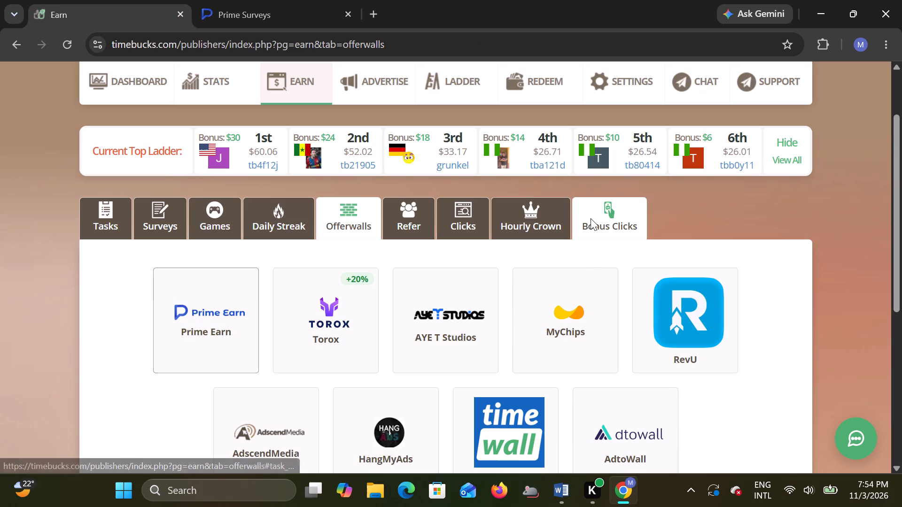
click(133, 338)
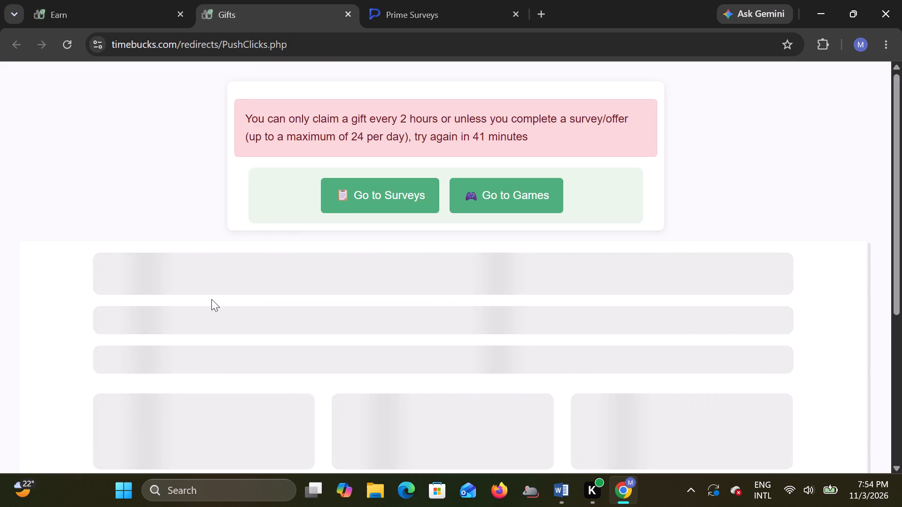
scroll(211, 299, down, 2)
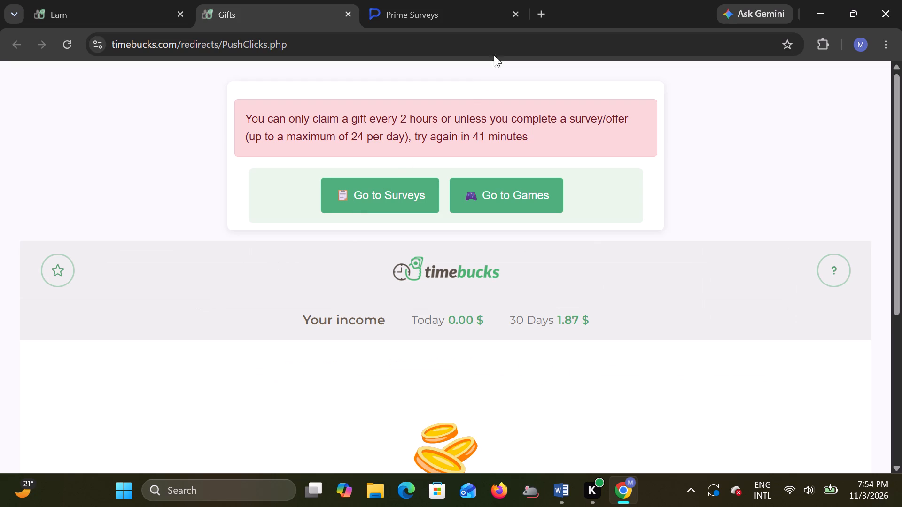
Close the Prime Surveys and Gifts browser tabs, keeping the Earn page open.
click(521, 22)
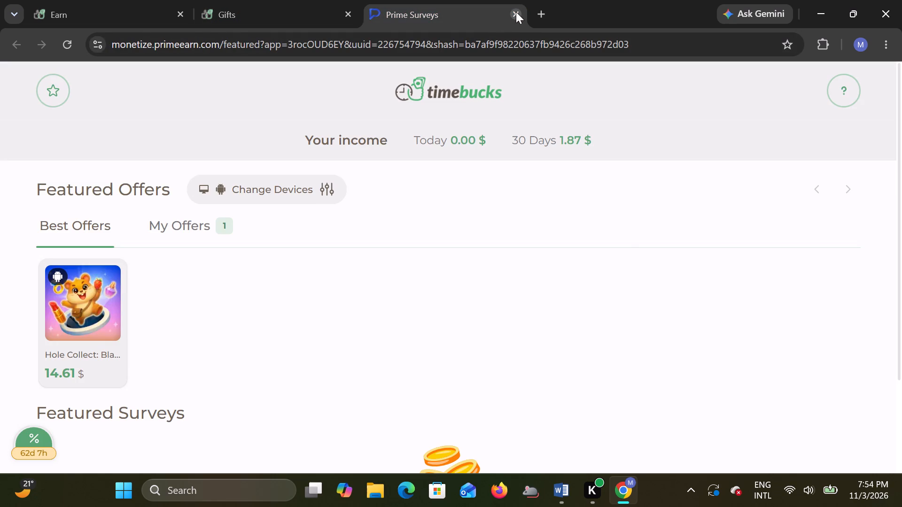
click(516, 12)
click(348, 8)
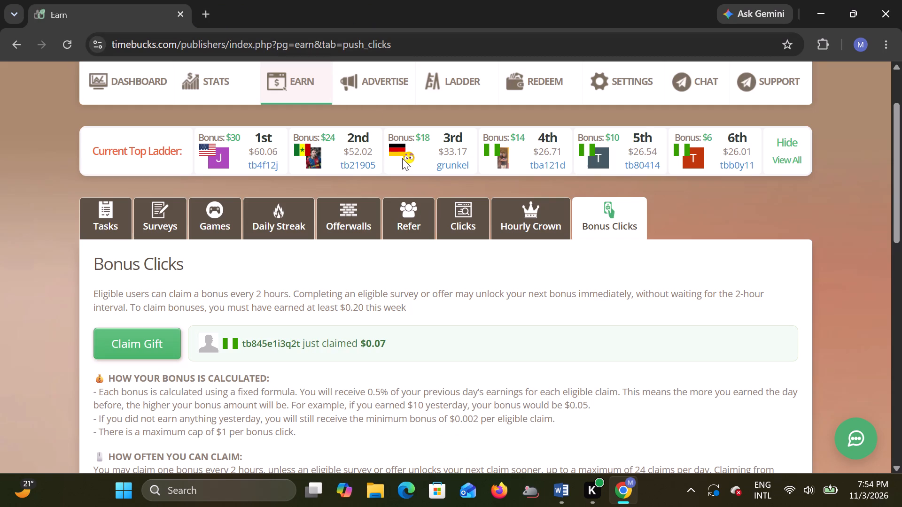
Switch to the MACROECONOMICS document in Word.
click(564, 487)
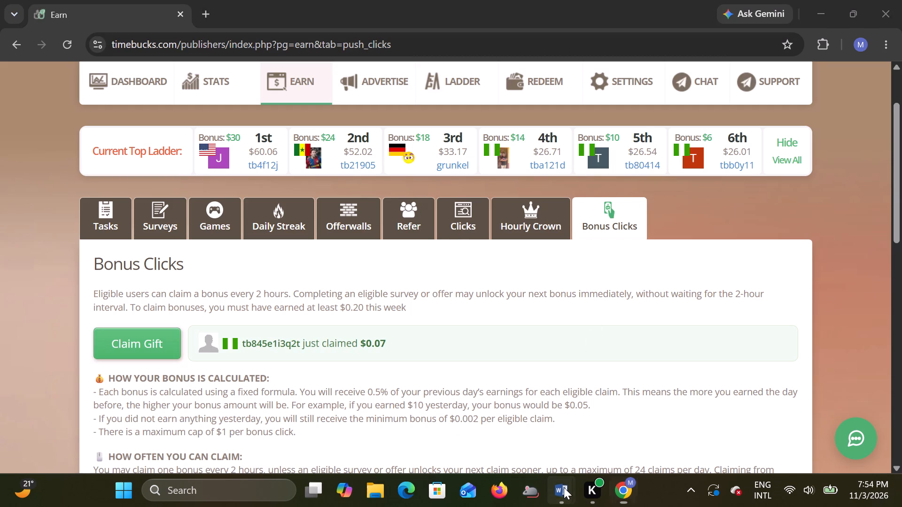
click(630, 432)
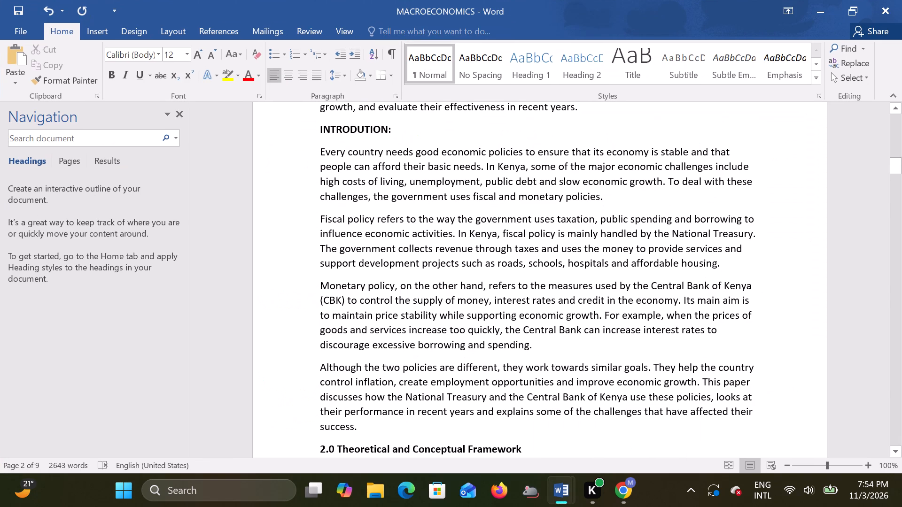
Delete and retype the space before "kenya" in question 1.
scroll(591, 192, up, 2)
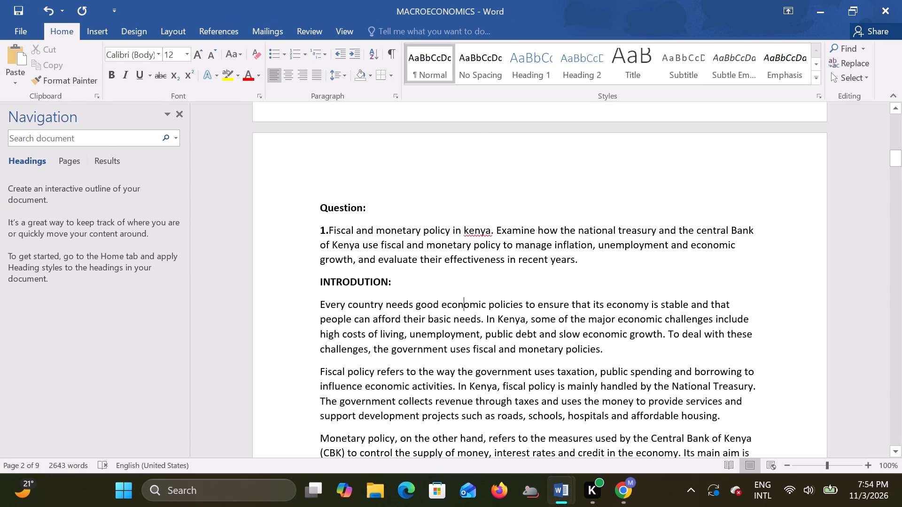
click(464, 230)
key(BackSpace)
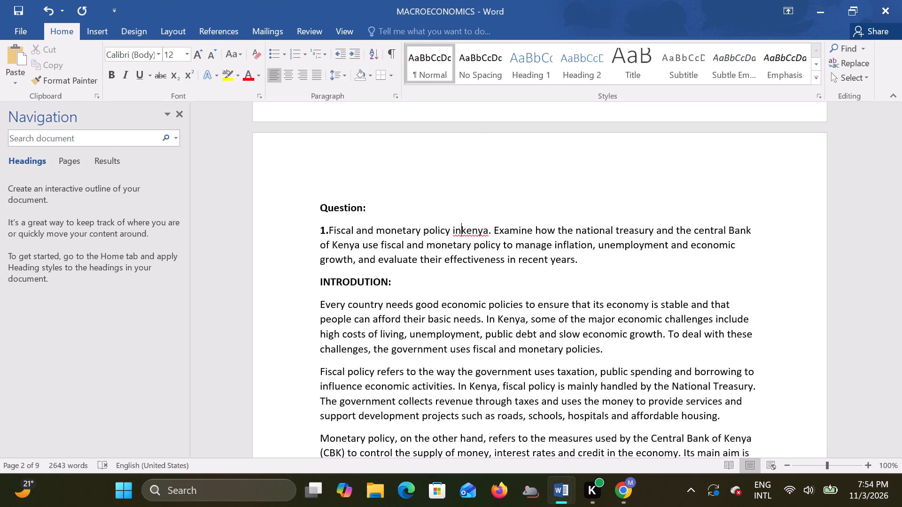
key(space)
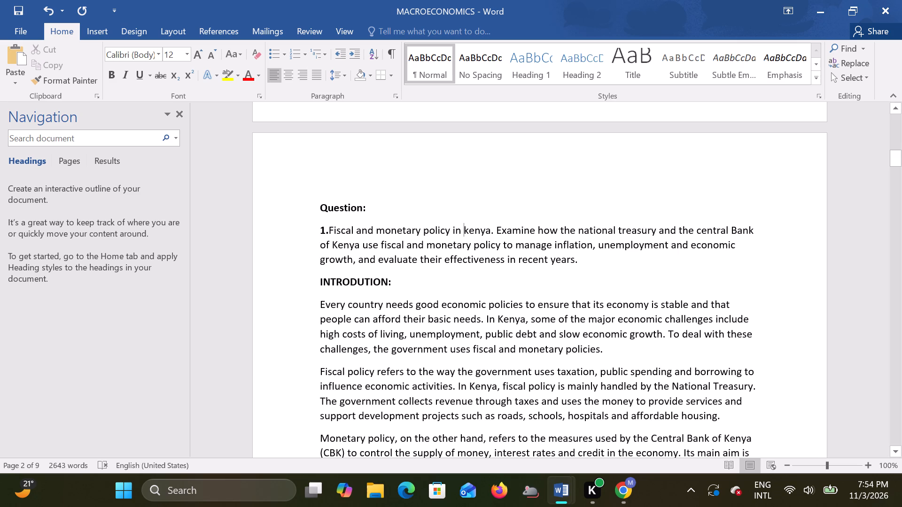
Read through the introduction paragraphs down to the Theoretical and Conceptual Framework heading.
click(519, 288)
scroll(600, 263, down, 1)
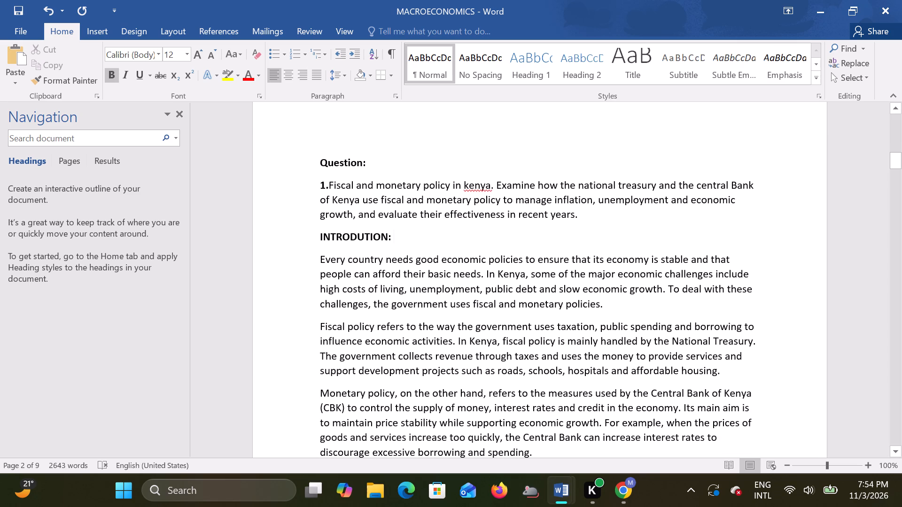
scroll(548, 264, down, 2)
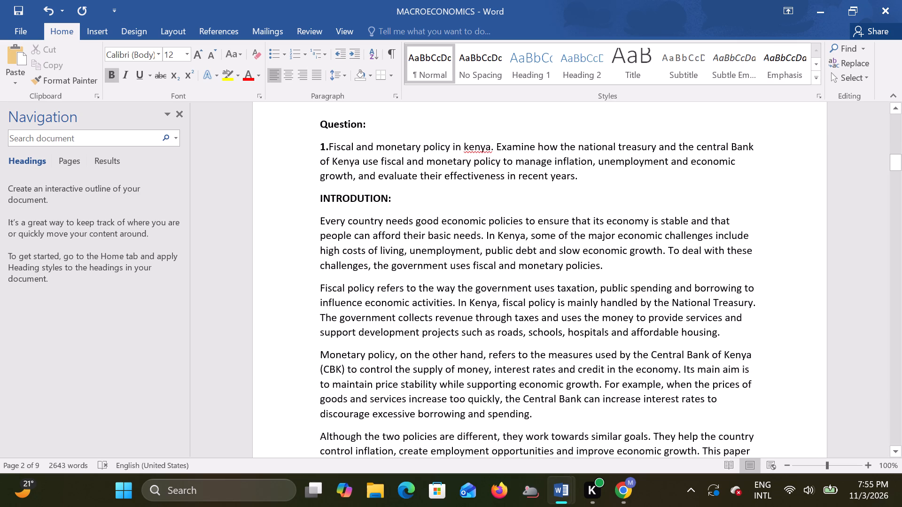
scroll(548, 264, down, 2)
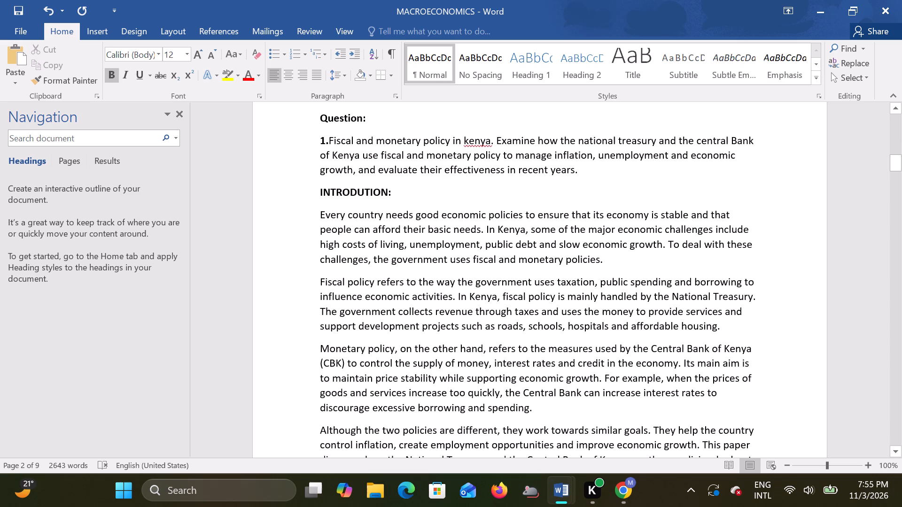
scroll(548, 264, down, 2)
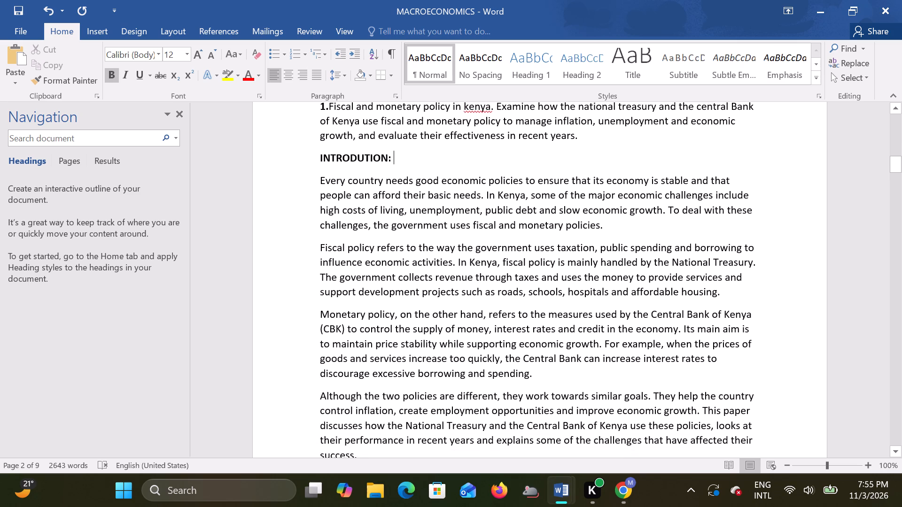
scroll(548, 264, down, 2)
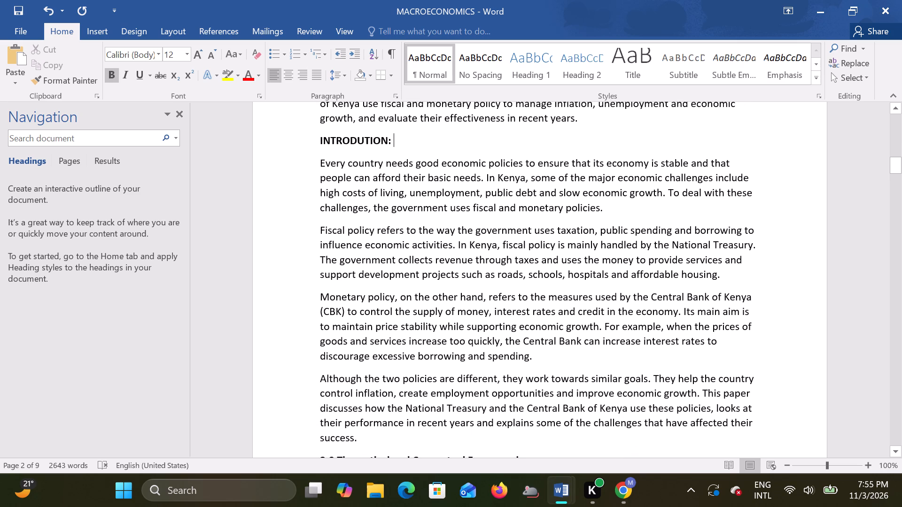
scroll(548, 264, down, 2)
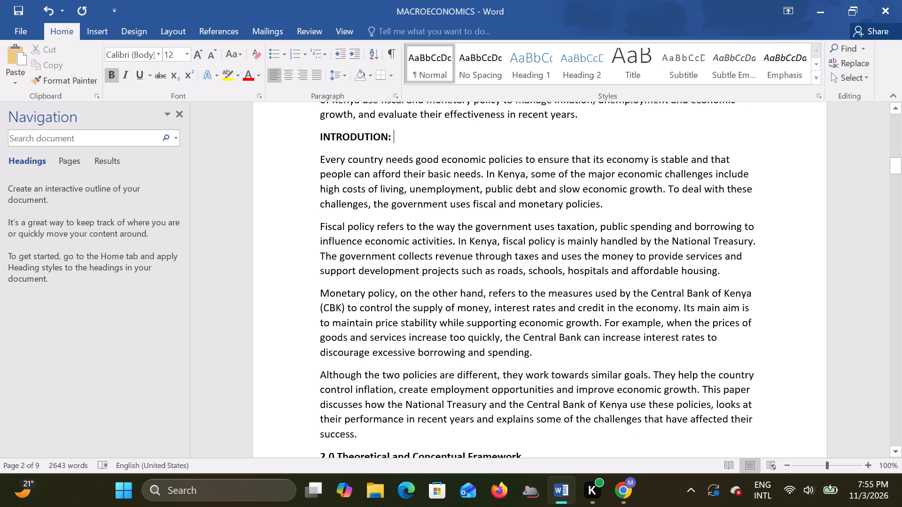
scroll(548, 264, down, 2)
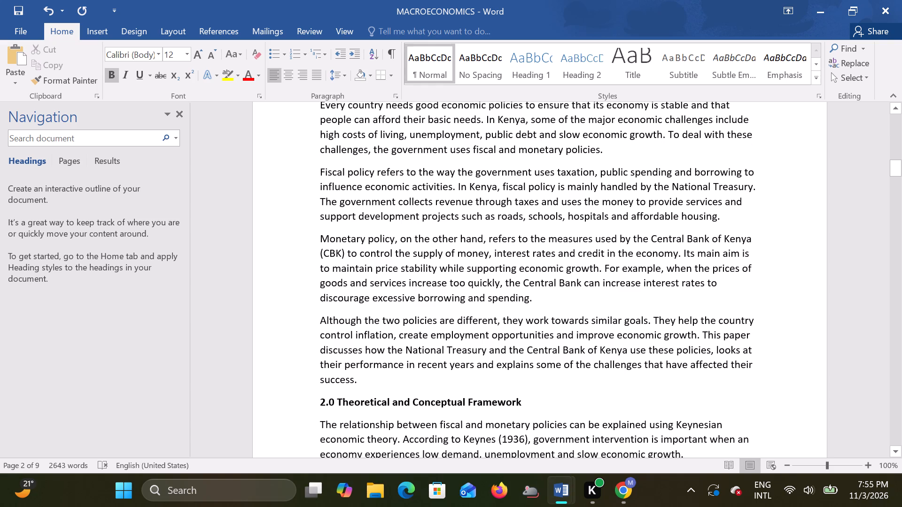
scroll(548, 264, down, 1)
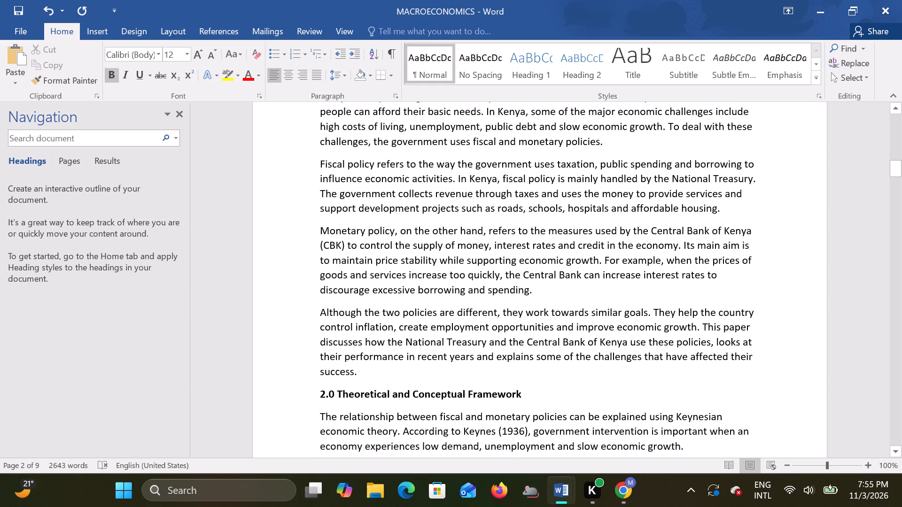
scroll(548, 264, down, 3)
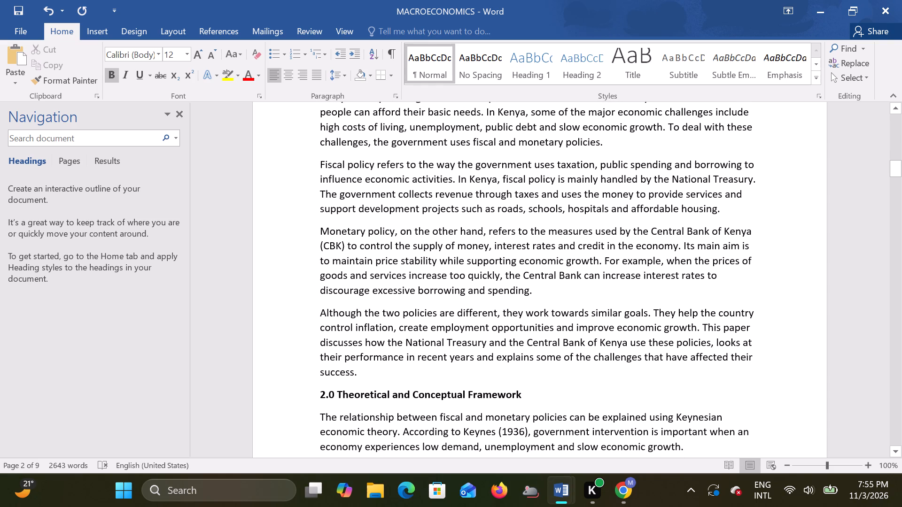
scroll(548, 264, down, 1)
Renumber the Theoretical and Conceptual Framework heading as "1.", with no space after it, keeping the heading on its own line.
click(336, 395)
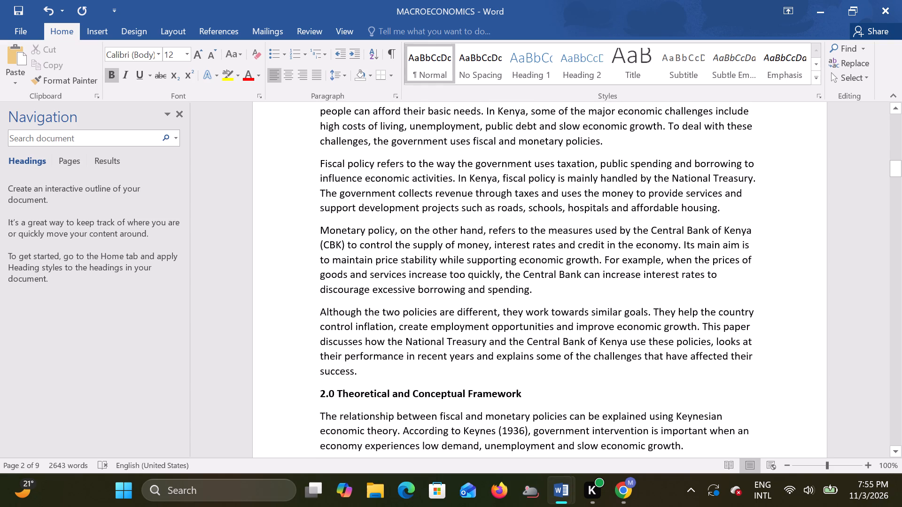
scroll(472, 326, down, 1)
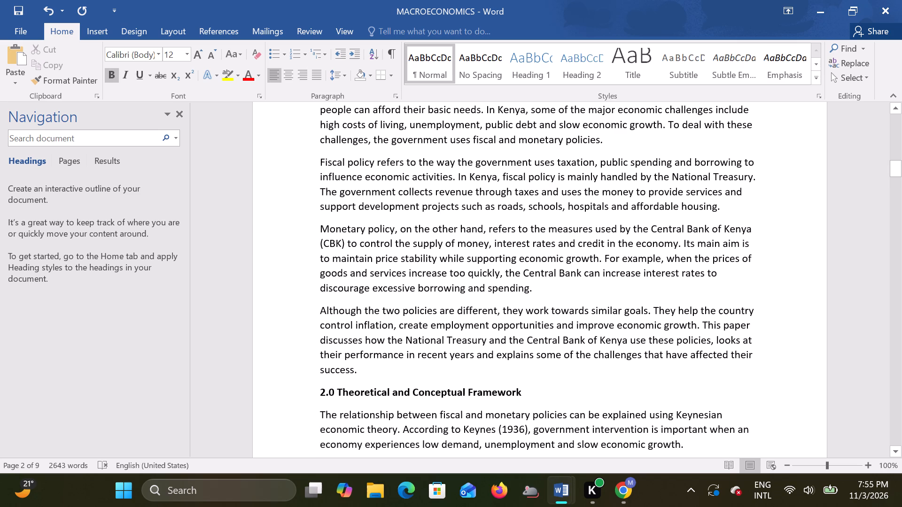
scroll(472, 326, down, 5)
scroll(472, 326, up, 2)
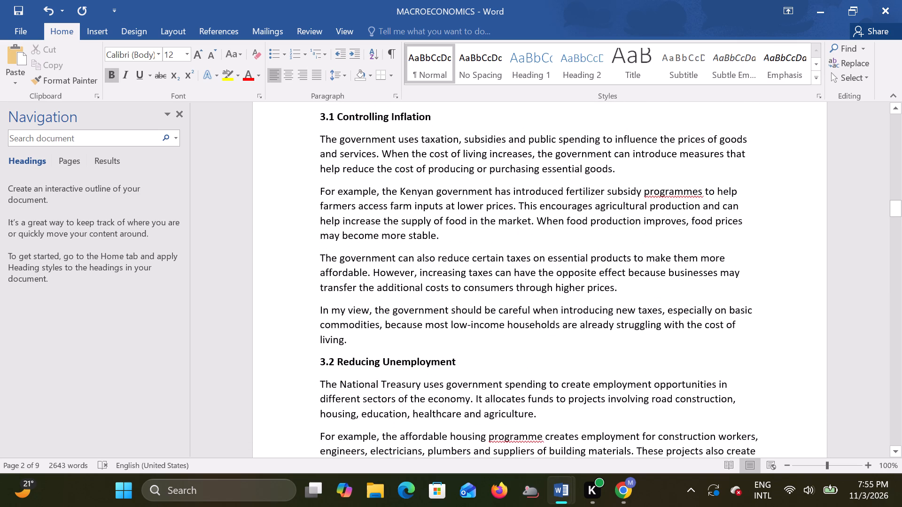
scroll(472, 326, up, 4)
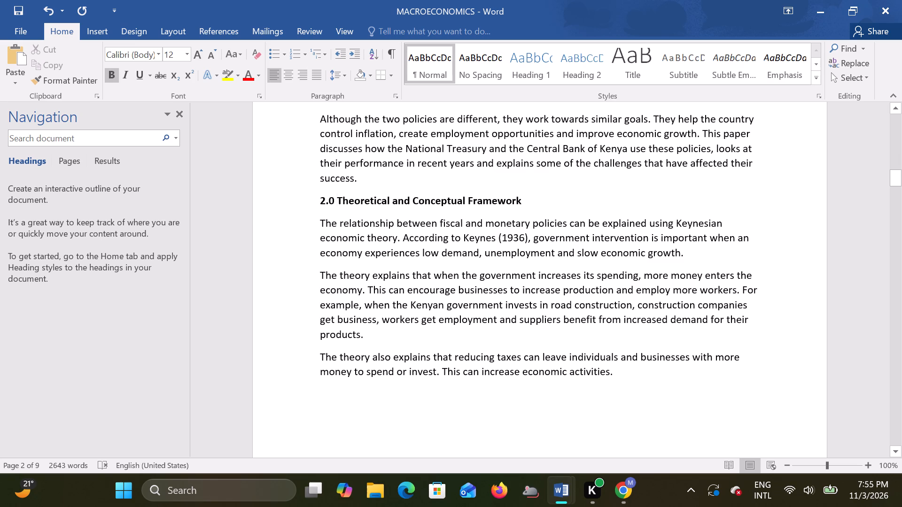
key(BackSpace)
key(BackSpace)
key(BackSpace)
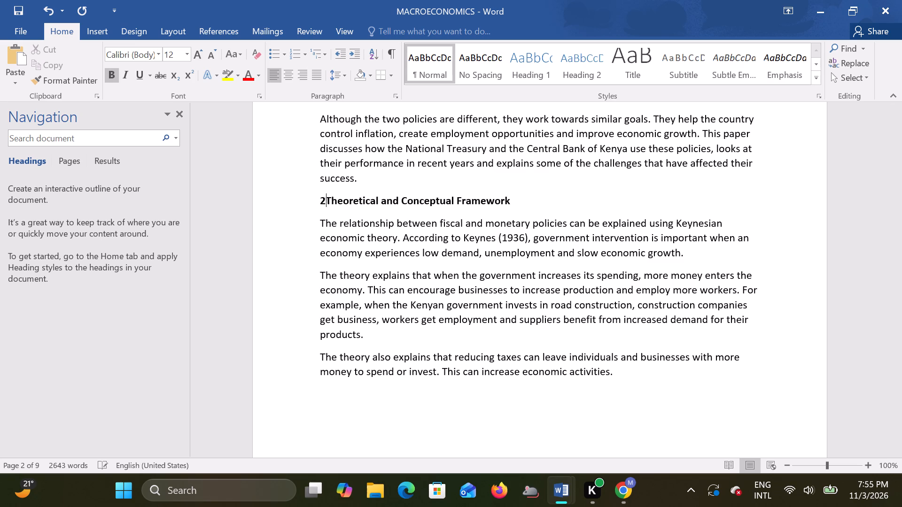
key(BackSpace)
key(BackSpace)
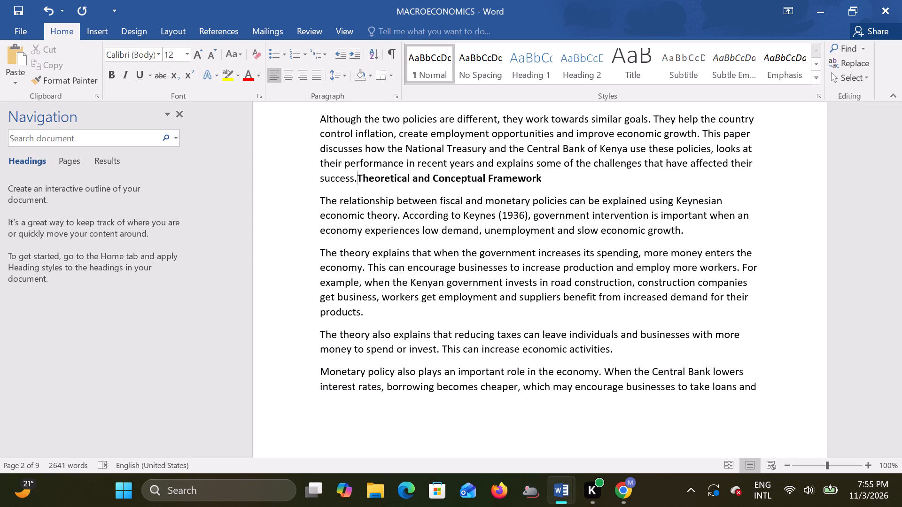
key(Return)
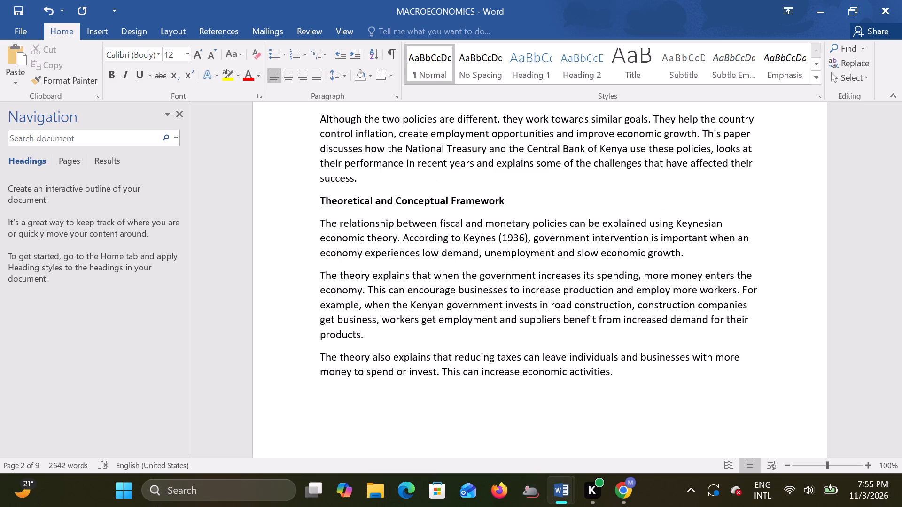
text(1.)
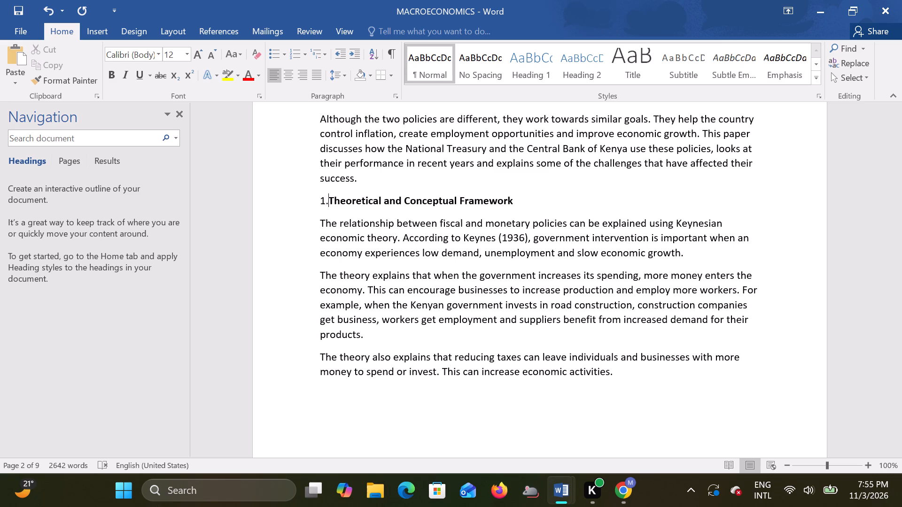
Renumber the heading "How the National Treasury Uses Fiscal Policy in Kenya" as "2." with no space after it.
scroll(380, 272, down, 2)
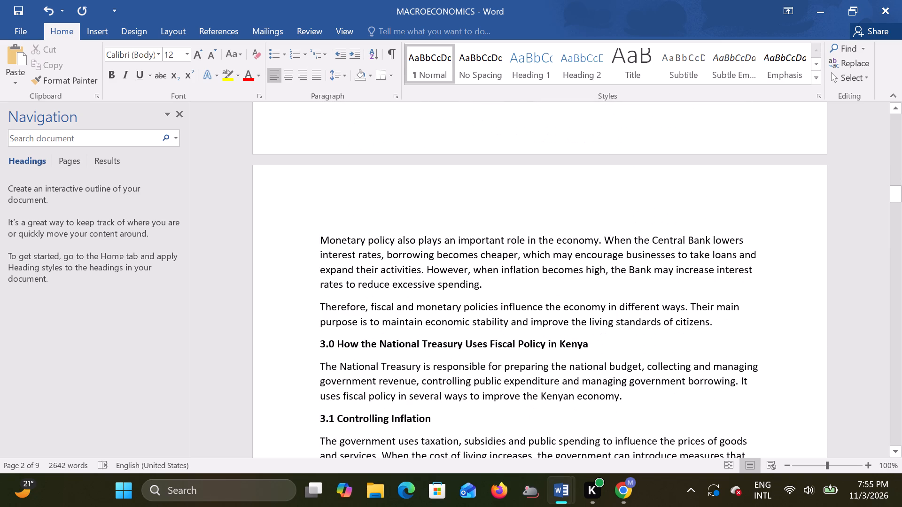
click(336, 345)
key(BackSpace)
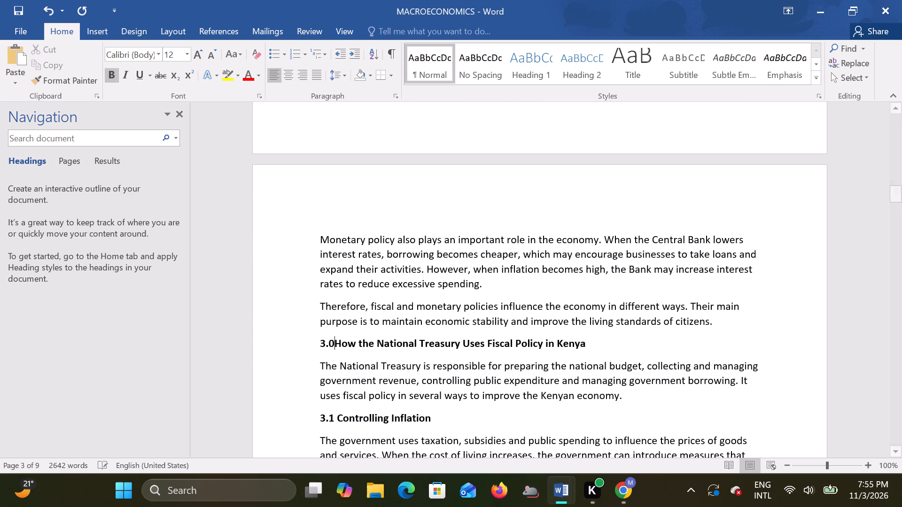
key(BackSpace)
key(BackSpace)
key(BackSpace)
key(2)
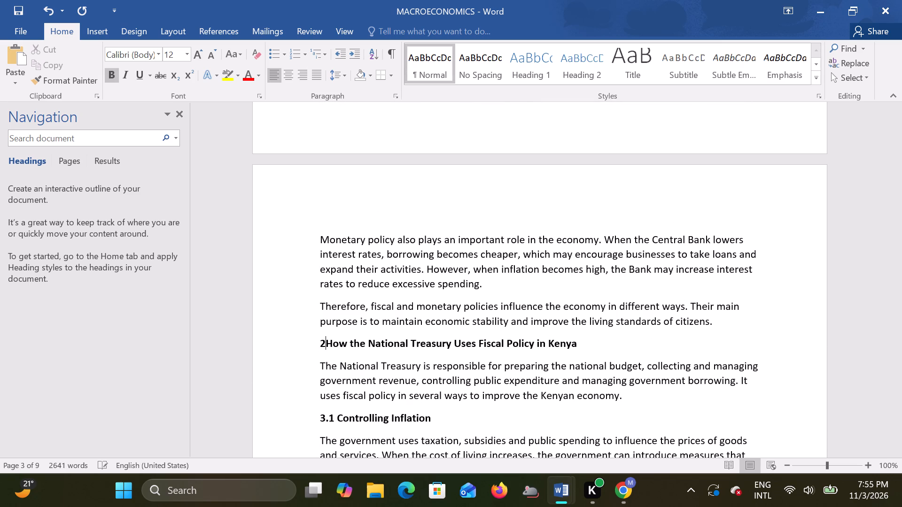
key(period)
Renumber the Controlling Inflation heading as "3." with no space after it.
scroll(414, 362, down, 1)
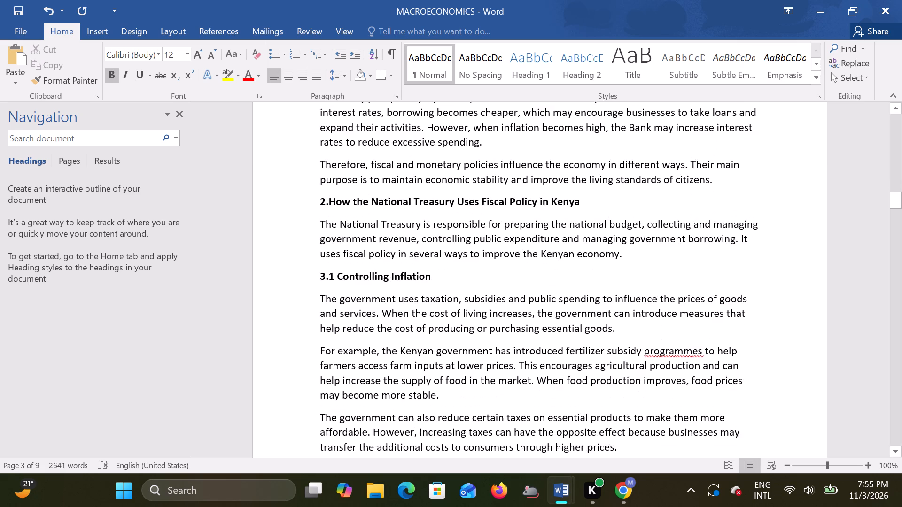
click(338, 269)
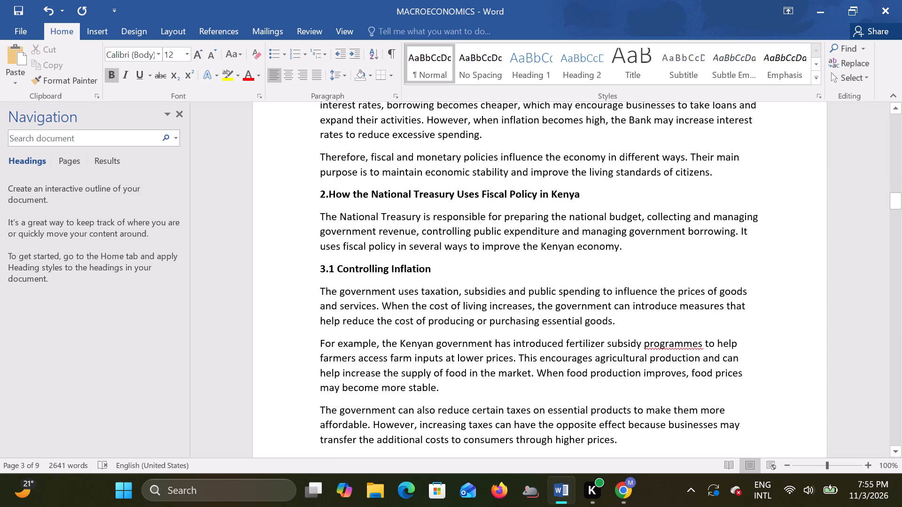
key(BackSpace)
key(BackSpace)
key(BackSpace)
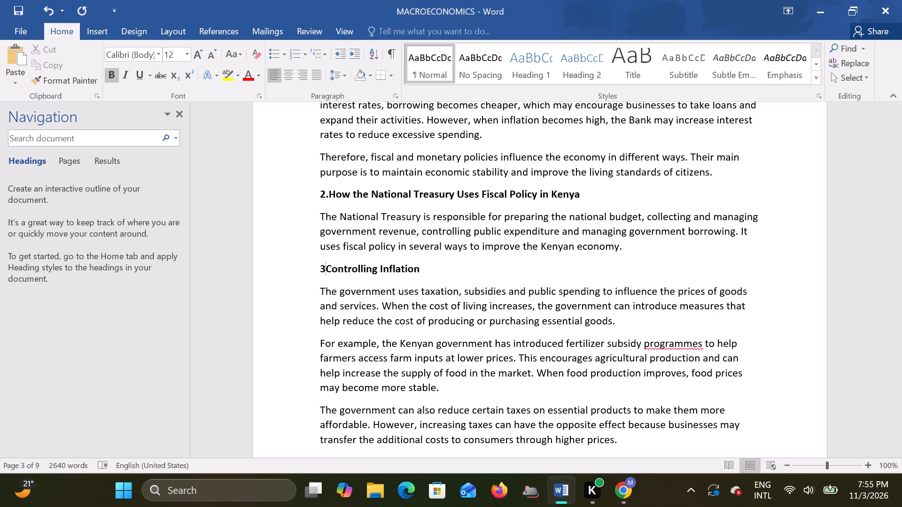
key(period)
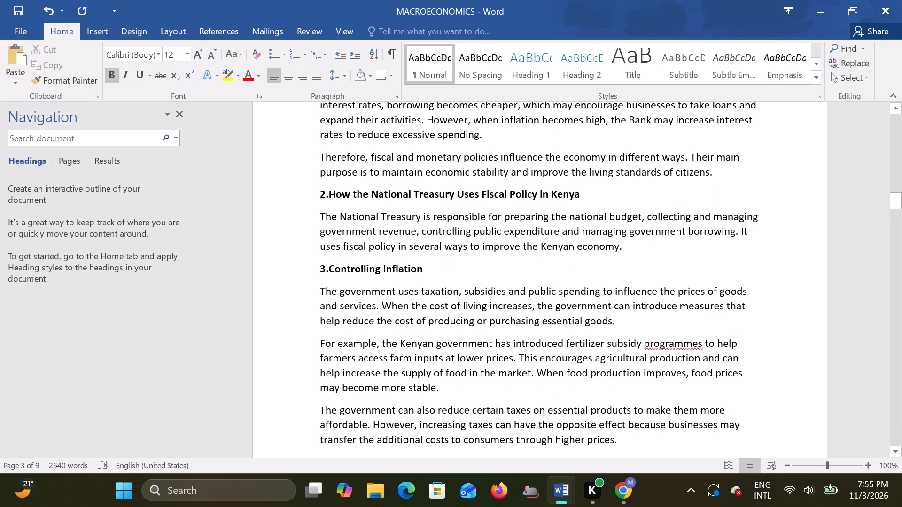
Renumber the Reducing Unemployment heading as "4." with no space after it.
scroll(415, 281, down, 1)
click(336, 302)
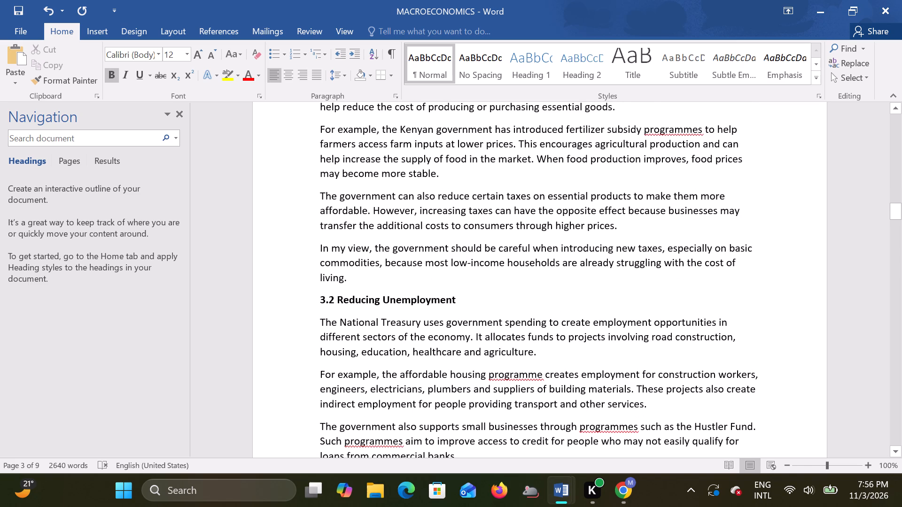
scroll(407, 296, down, 5)
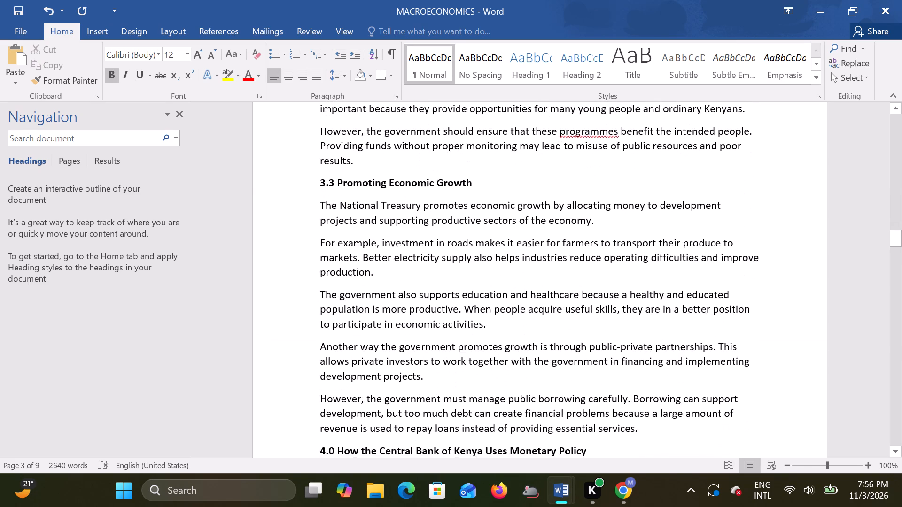
scroll(407, 296, down, 1)
scroll(407, 296, up, 2)
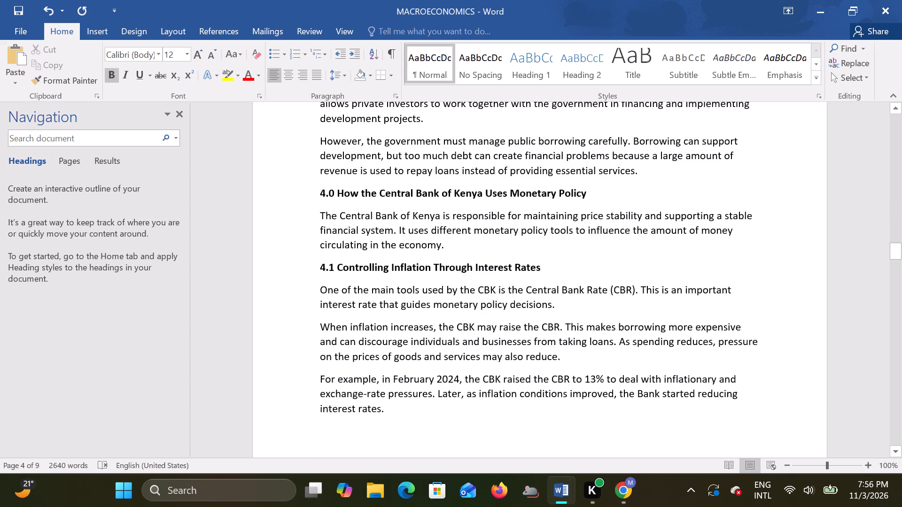
scroll(407, 296, up, 6)
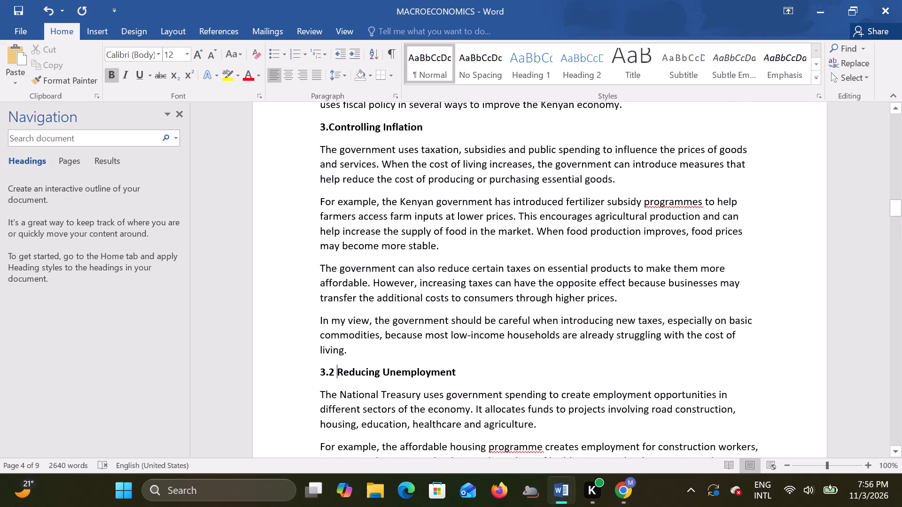
scroll(407, 296, up, 1)
key(BackSpace)
key(BackSpace)
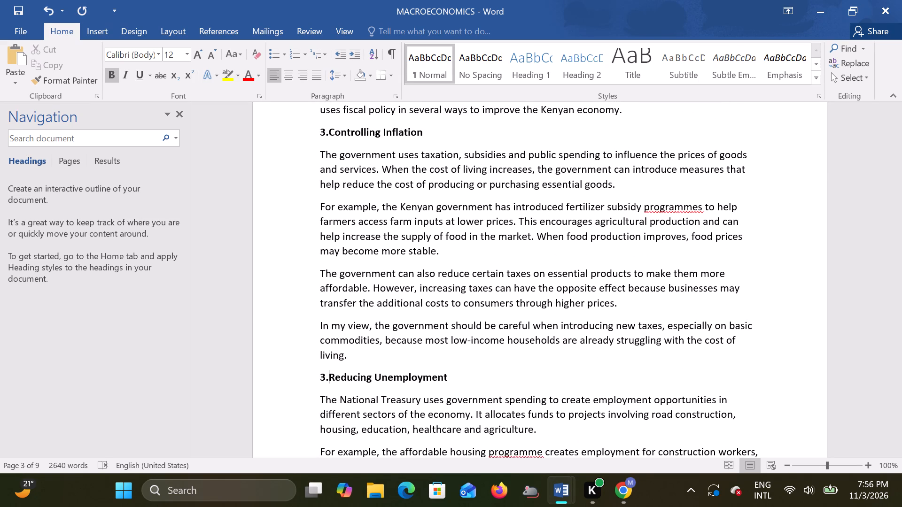
key(BackSpace)
key(BackSpace)
key(4)
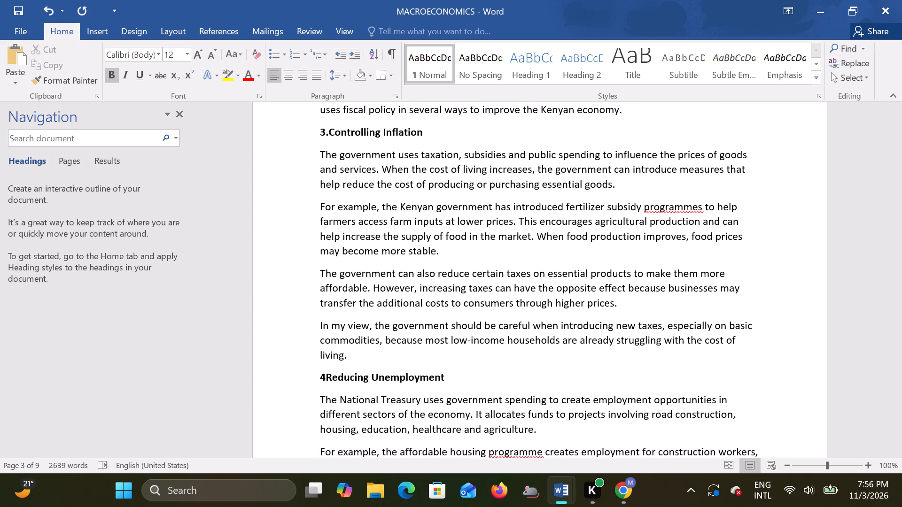
key(period)
Renumber the Promoting Economic Growth heading as "5." with no space after it.
scroll(412, 357, down, 3)
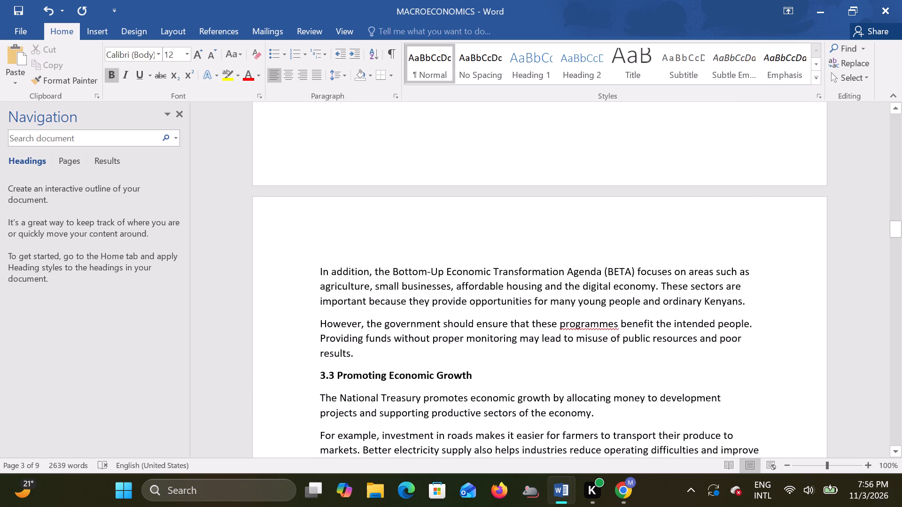
click(337, 373)
key(BackSpace)
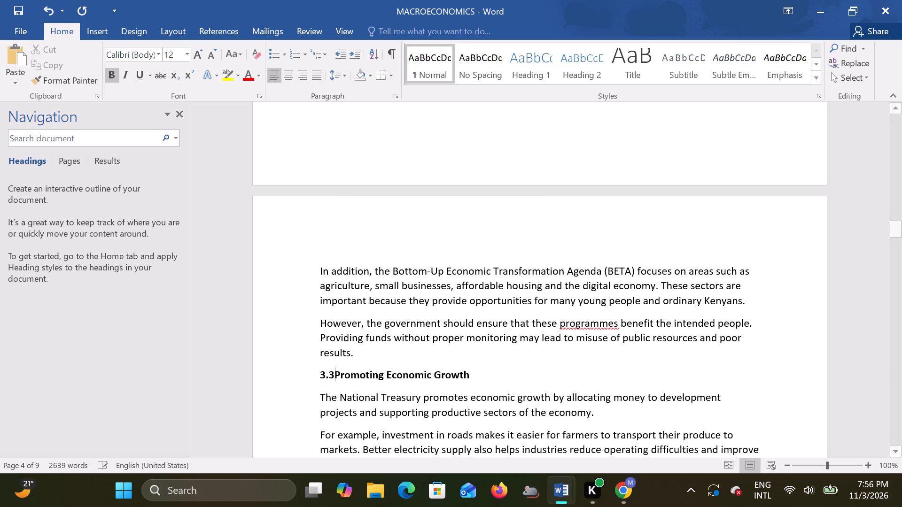
key(BackSpace)
key(BackSpace)
key(BackSpace)
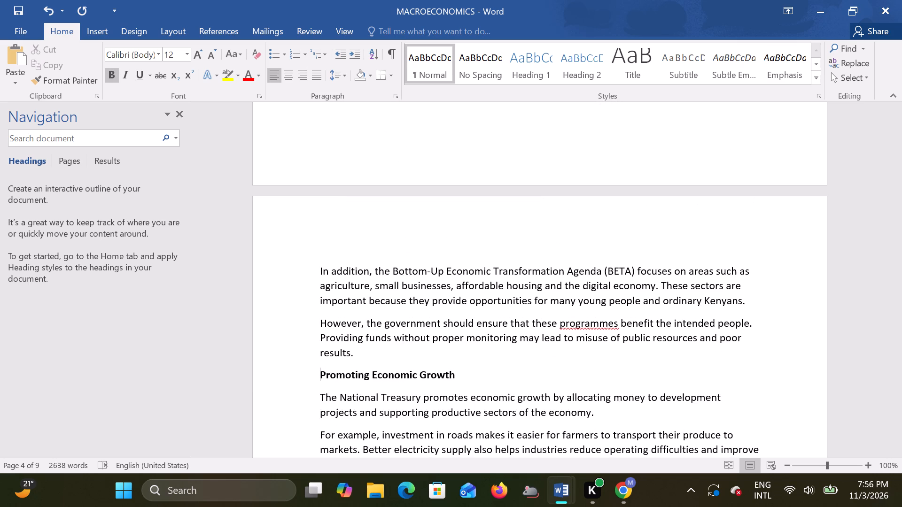
text(5.)
Renumber the heading "How the Central Bank of Kenya Uses Monetary Policy" as "6.", keeping the space before the title.
scroll(469, 354, down, 1)
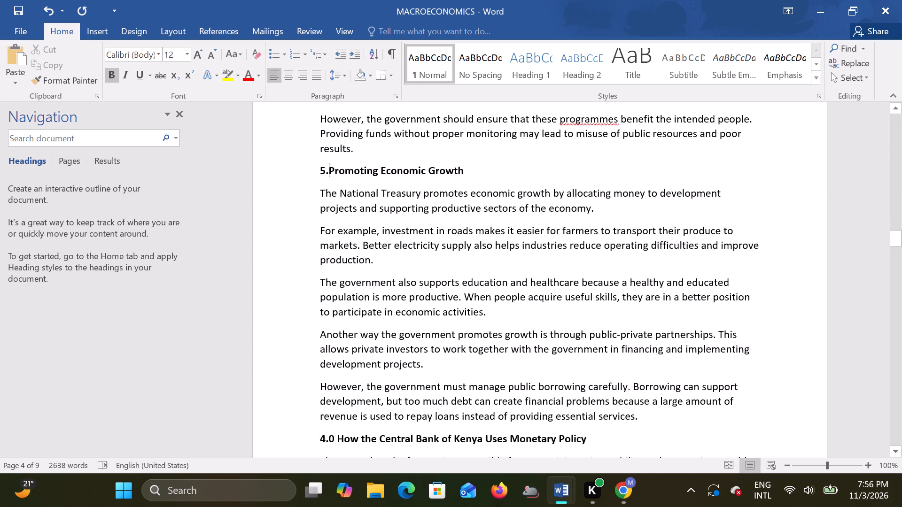
scroll(469, 354, down, 1)
click(335, 317)
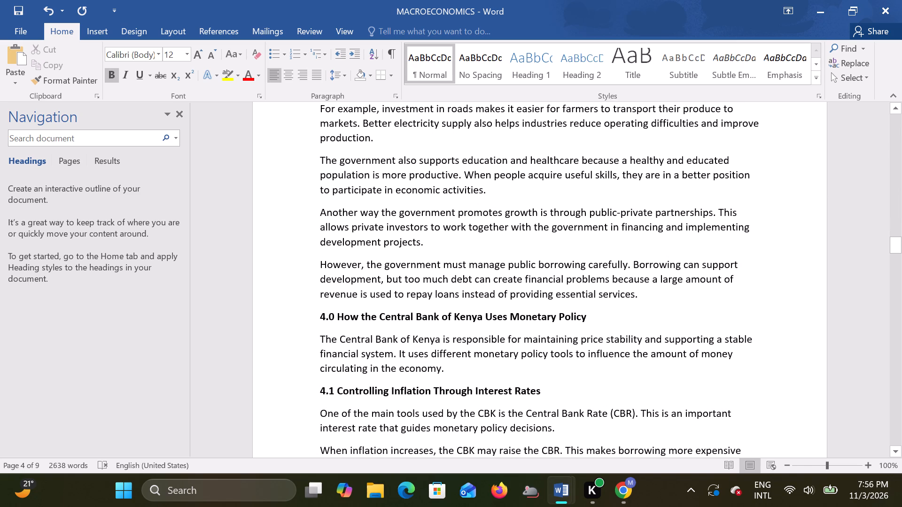
key(BackSpace)
key(BackSpace)
key(BackSpace)
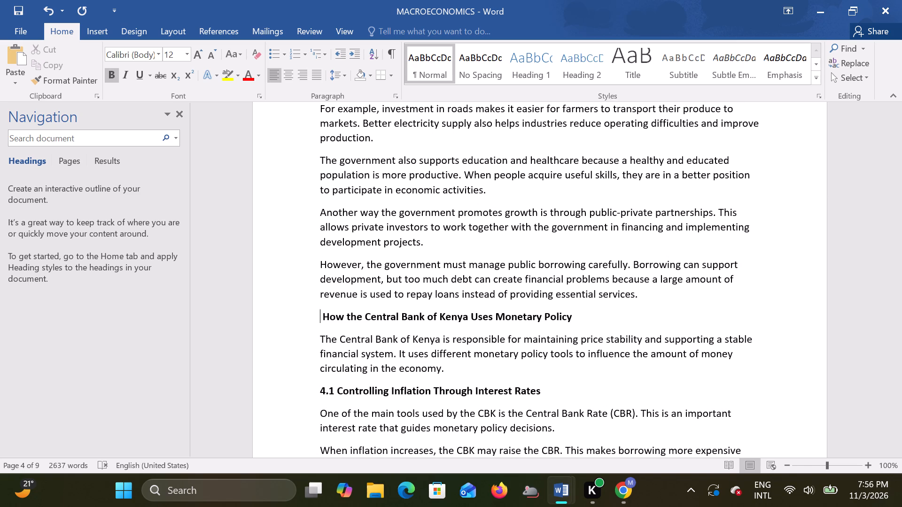
key(6)
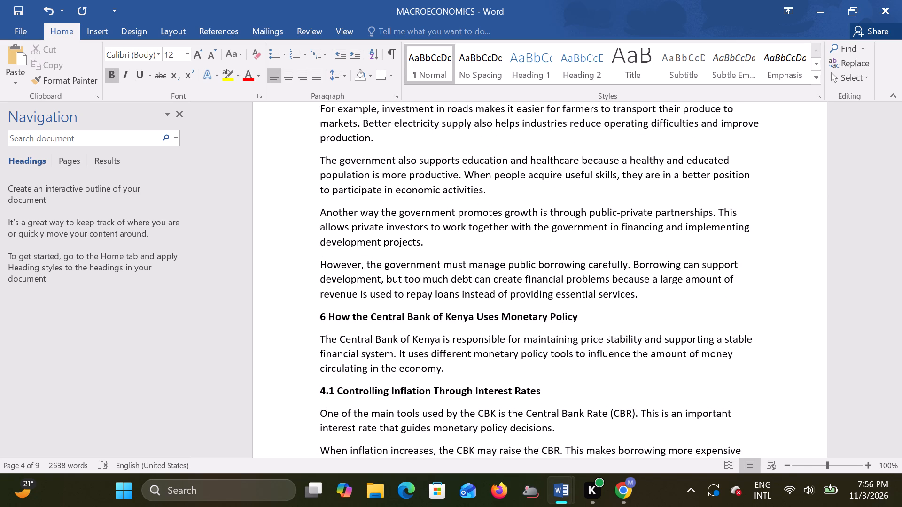
key(period)
Renumber the heading "Controlling Inflation Through Interest Rates" as "7.", keeping the space before the title.
click(334, 392)
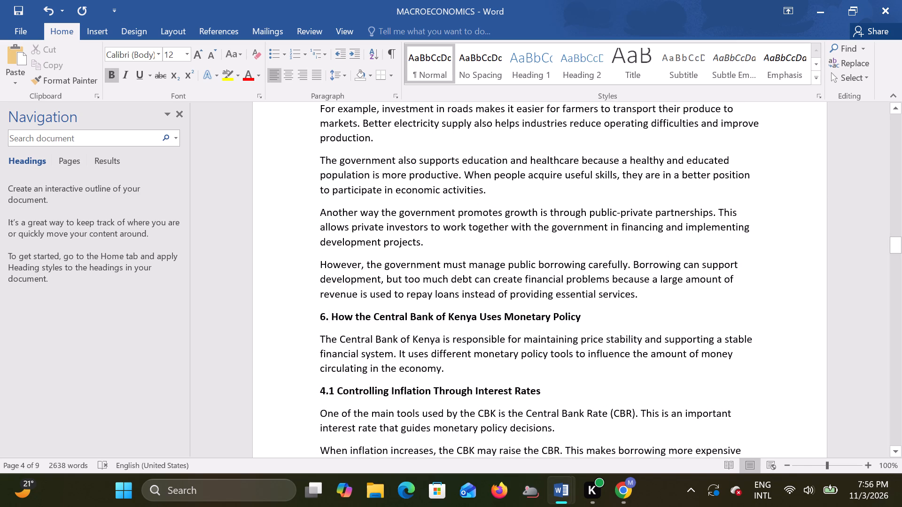
key(BackSpace)
key(BackSpace)
key(BackSpace)
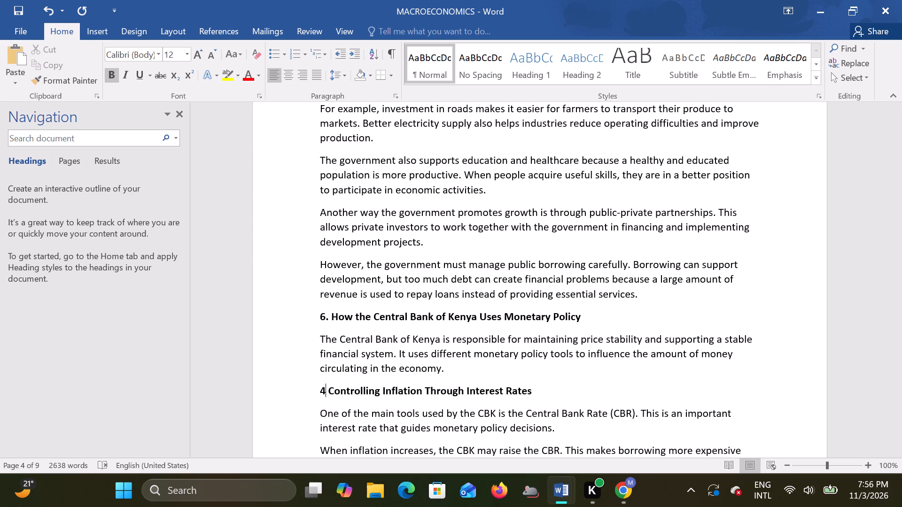
key(7)
key(period)
Renumber the heading "Supporting Employment Through Credit Availability" as "8.", keeping the space before the title.
scroll(420, 374, down, 2)
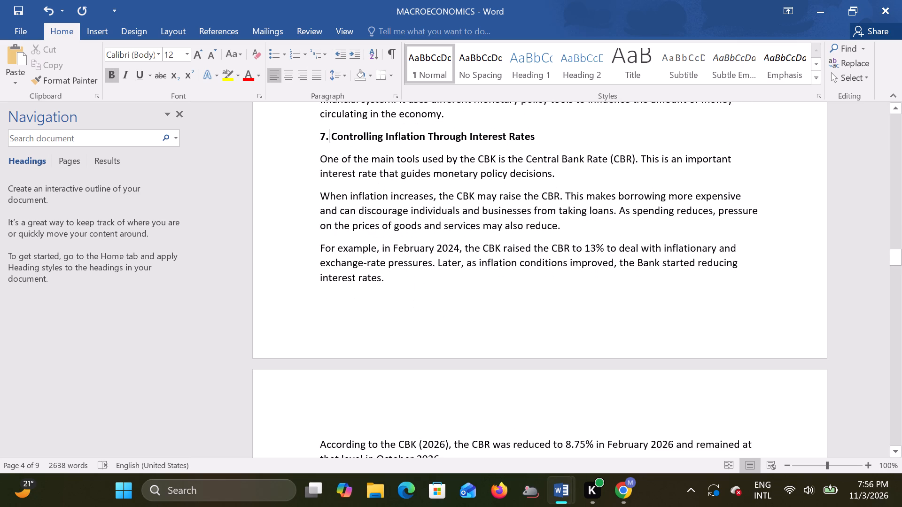
scroll(420, 374, down, 2)
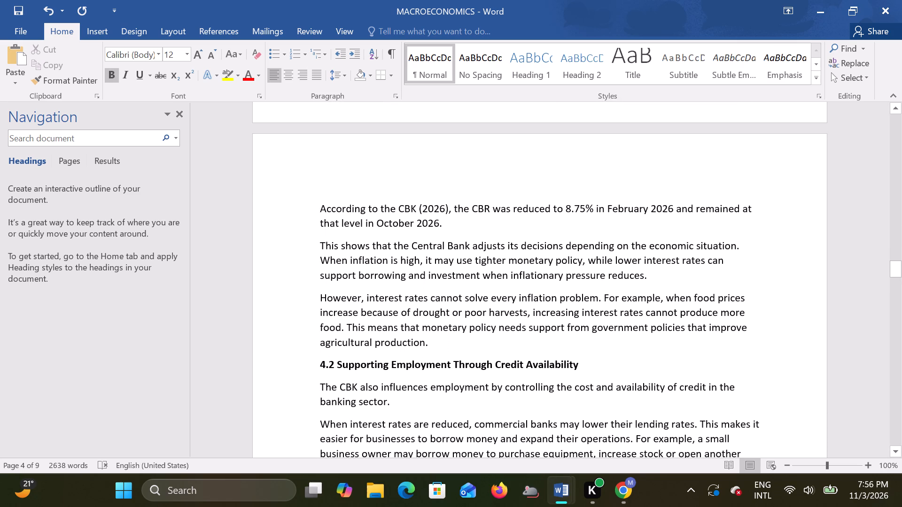
click(332, 364)
key(BackSpace)
key(BackSpace)
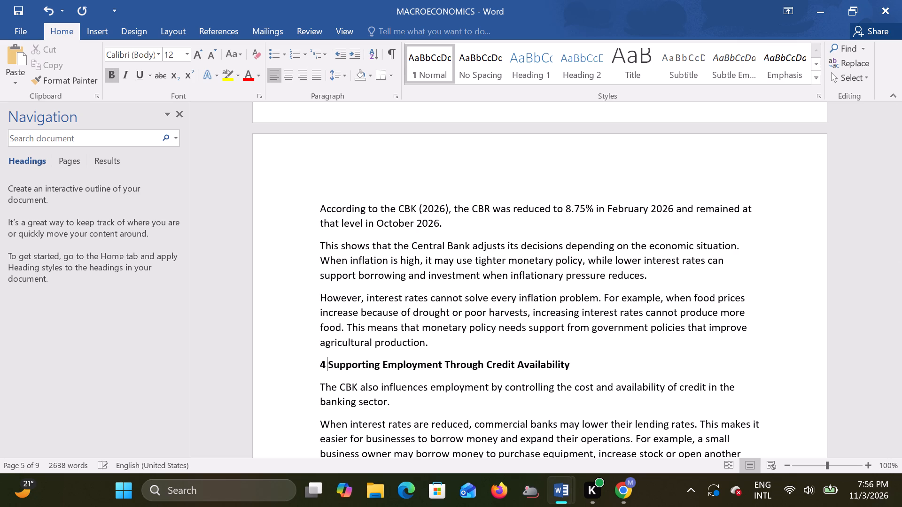
key(BackSpace)
key(8)
key(period)
Renumber the heading "Supporting Economic Growth and Exchange Rate Stability" as "9." with no space after it.
scroll(430, 369, down, 1)
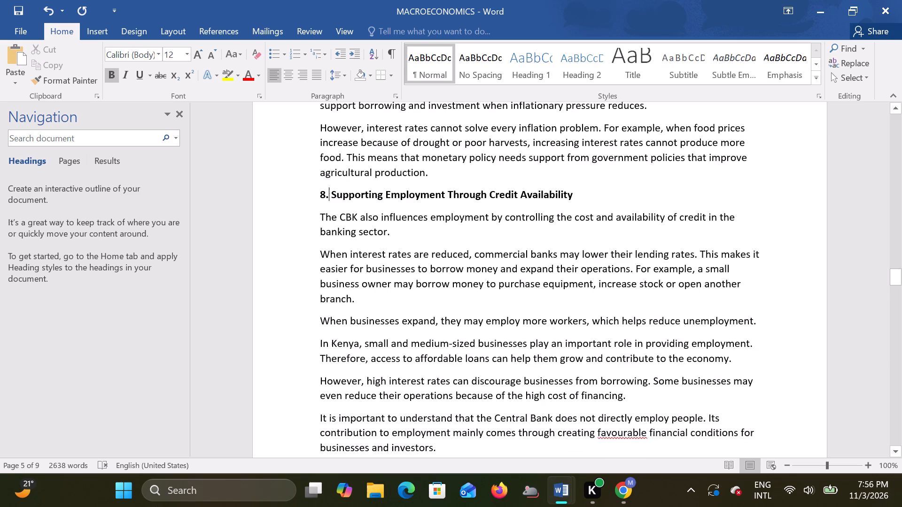
scroll(430, 369, down, 2)
click(336, 330)
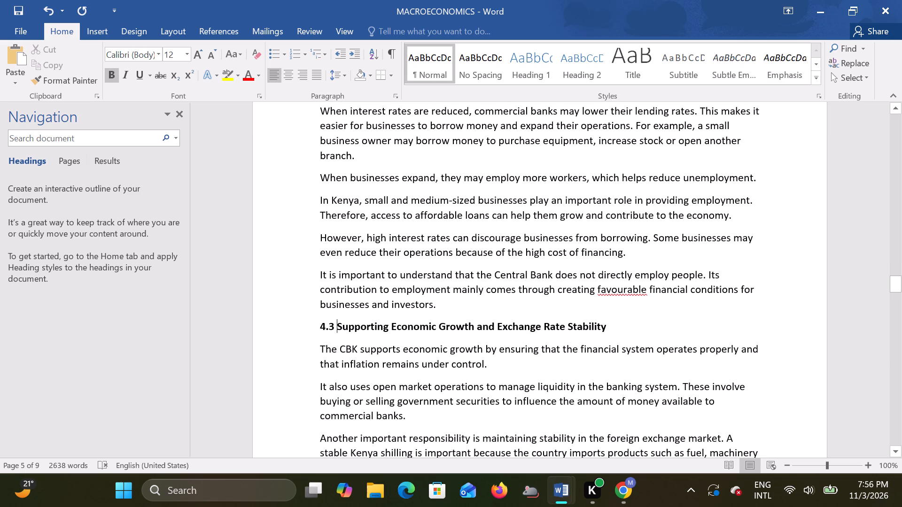
key(BackSpace)
key(BackSpace)
key(BackSpace)
key(BackSpace)
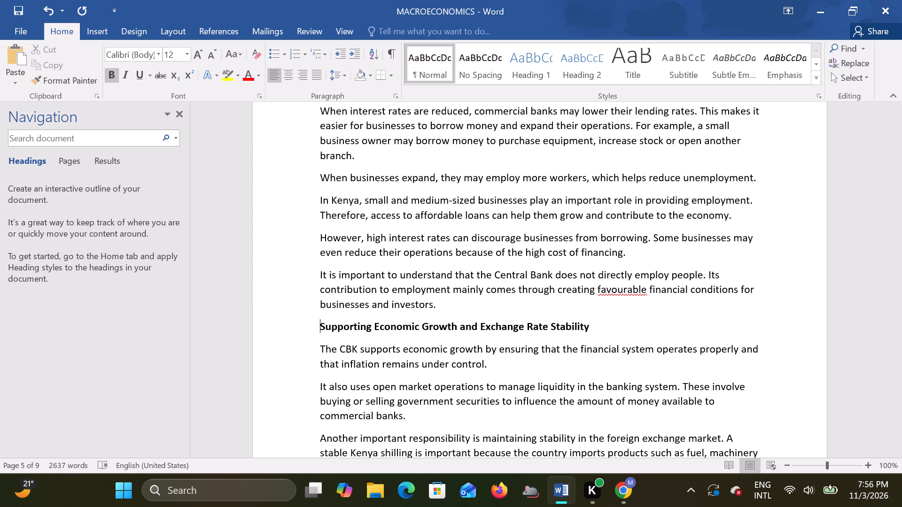
text(9.)
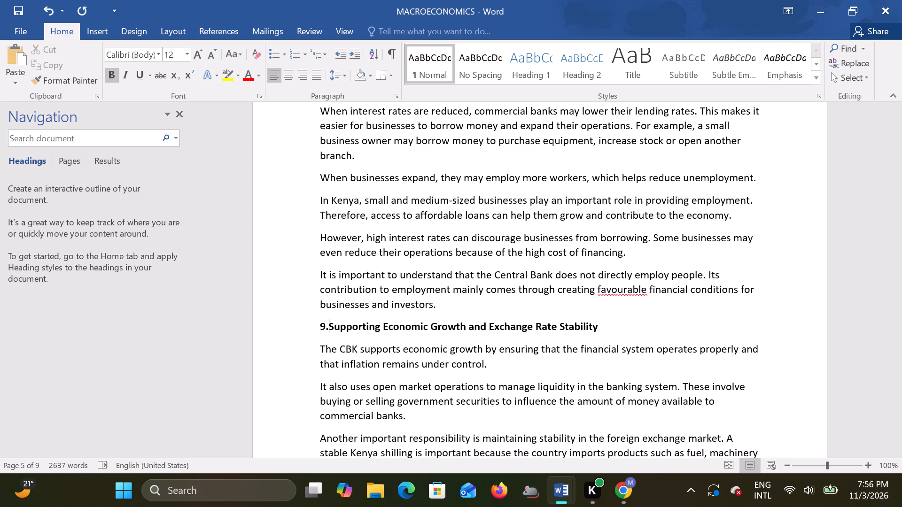
Renumber the heading "Evaluation of the Effectiveness of Fiscal and Monetary Policies in Recent Years" as "10.", keeping the space before the title.
scroll(435, 305, down, 2)
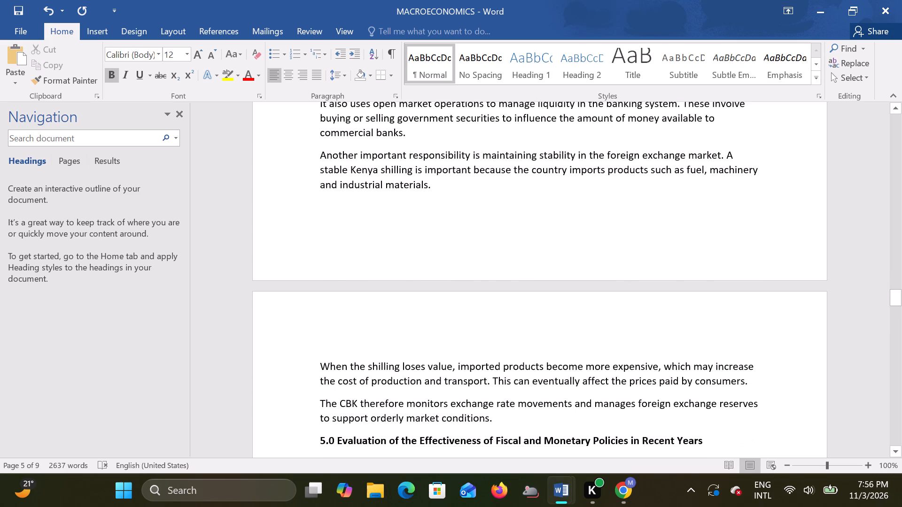
scroll(435, 305, down, 1)
click(334, 302)
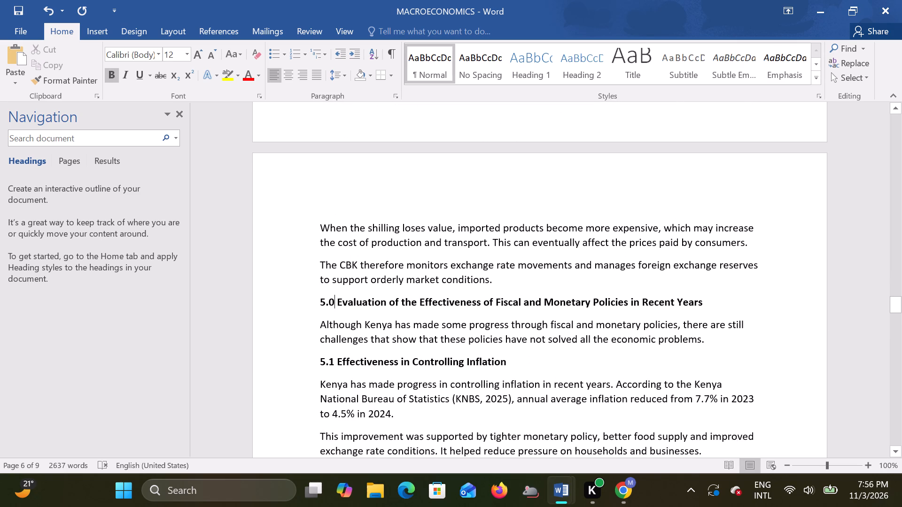
key(BackSpace)
key(BackSpace)
key(BackSpace)
text(10)
key(period)
Renumber the Effectiveness in Controlling Inflation heading as "11.", keeping the space before the title.
click(333, 362)
key(BackSpace)
key(BackSpace)
key(BackSpace)
text(11)
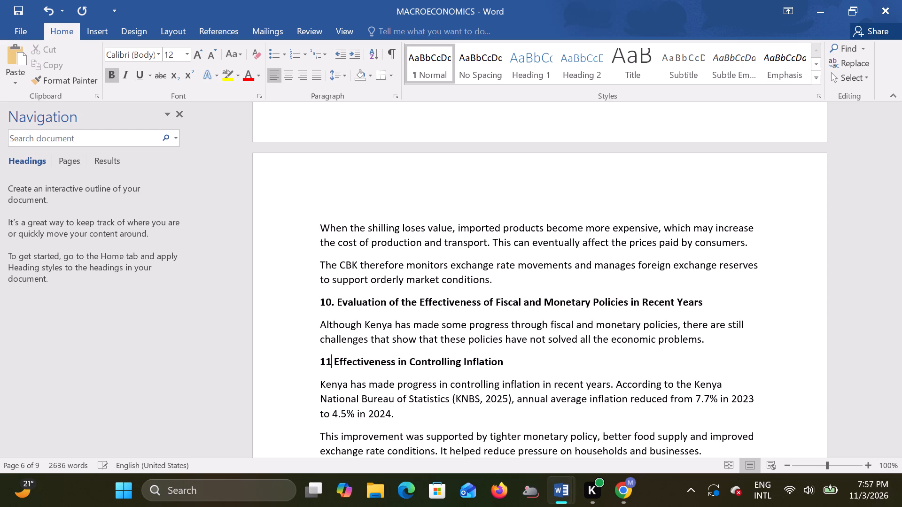
key(period)
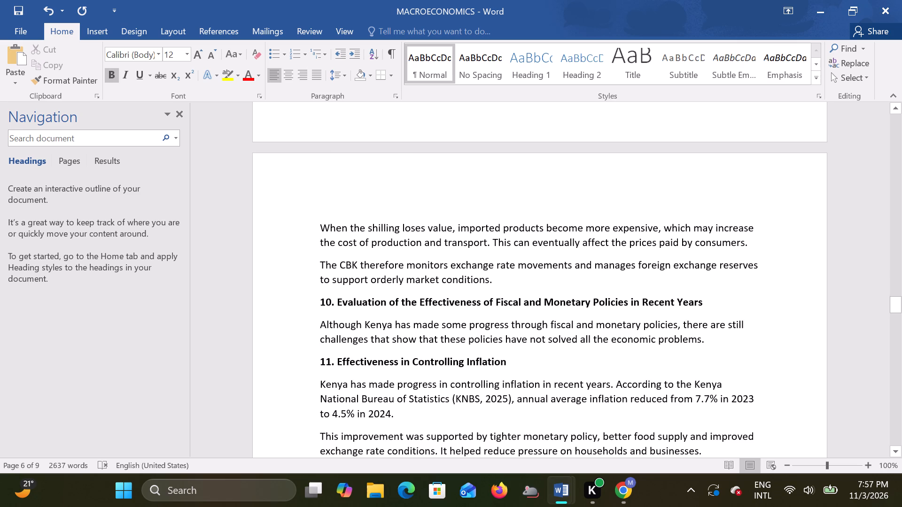
Renumber the Effectiveness in Promoting Economic Growth heading as "12.", keeping the space before the title.
scroll(458, 353, down, 3)
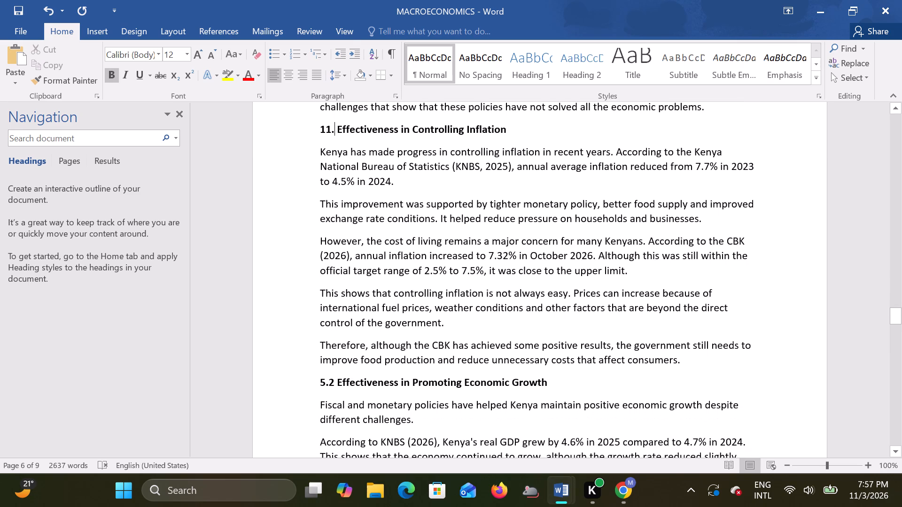
click(333, 384)
key(BackSpace)
key(BackSpace)
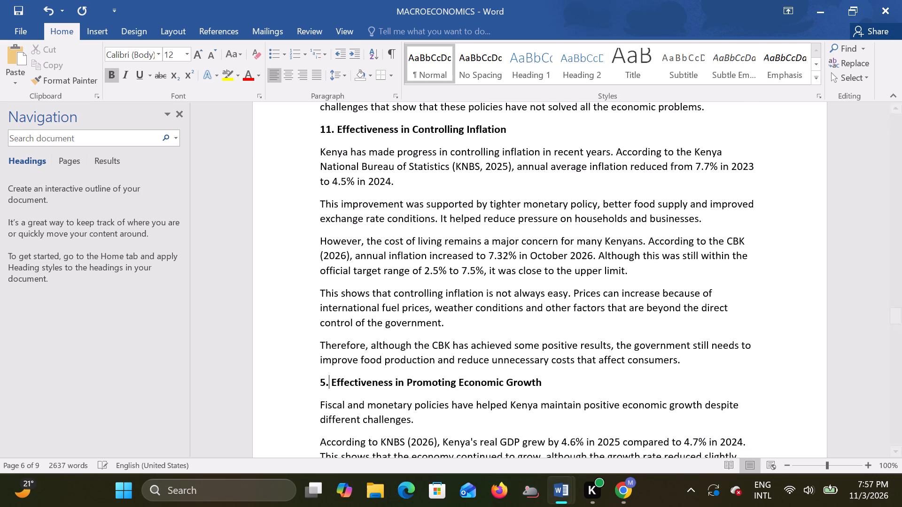
key(BackSpace)
text(12)
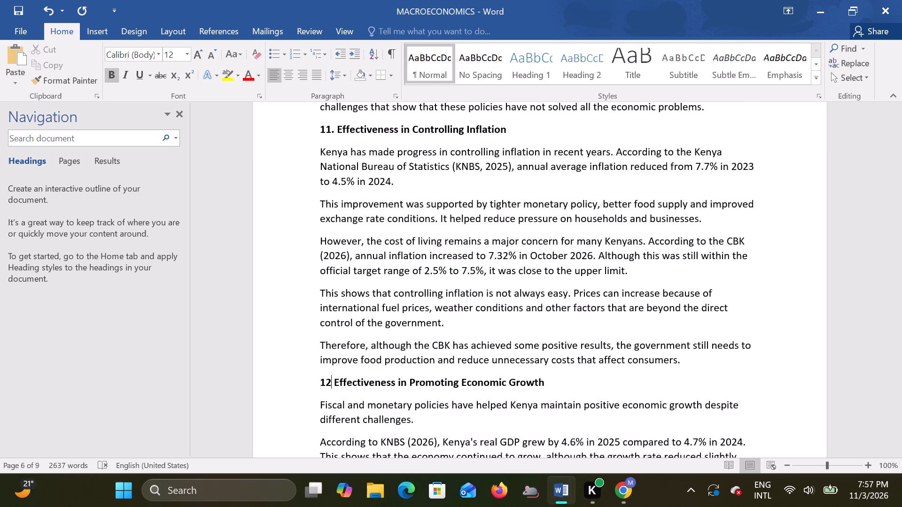
key(period)
Renumber the Effectiveness in Reducing Unemployment heading as "14." with no space after it.
scroll(459, 328, down, 4)
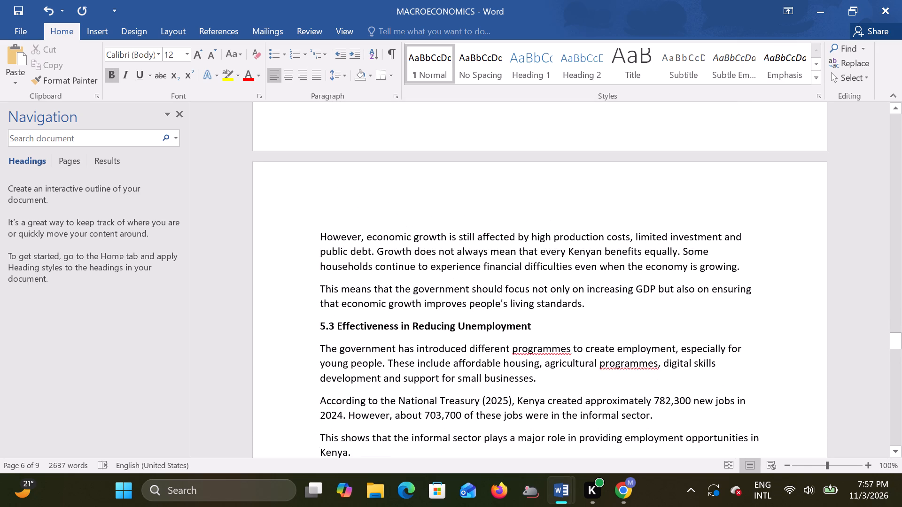
click(336, 327)
key(BackSpace)
key(BackSpace)
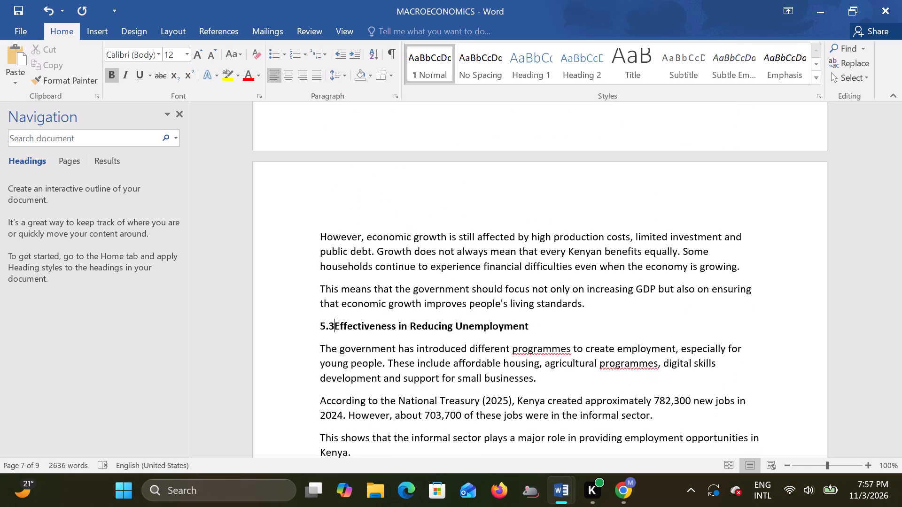
key(BackSpace)
key(BackSpace)
text(14)
key(period)
Renumber the heading "Challenges of Public Debt and Government Borrowing" as "15." with no space after it.
scroll(503, 324, down, 1)
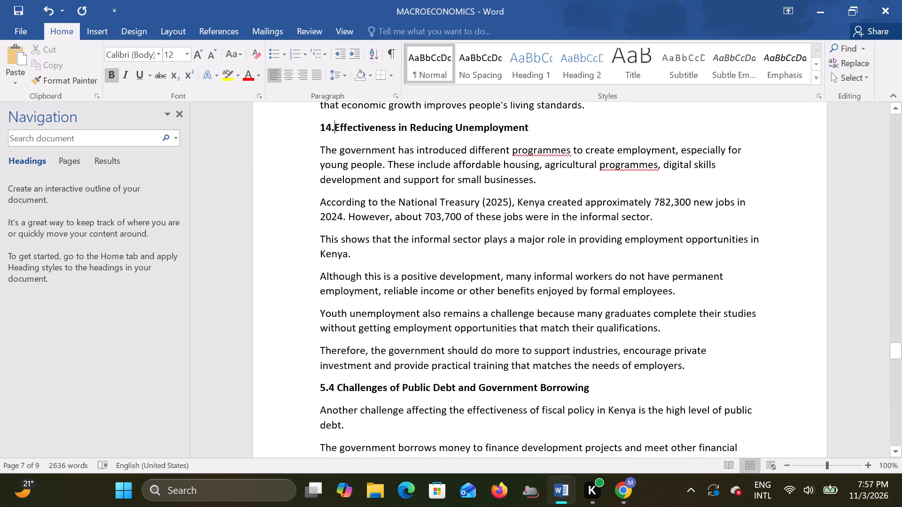
scroll(503, 324, down, 2)
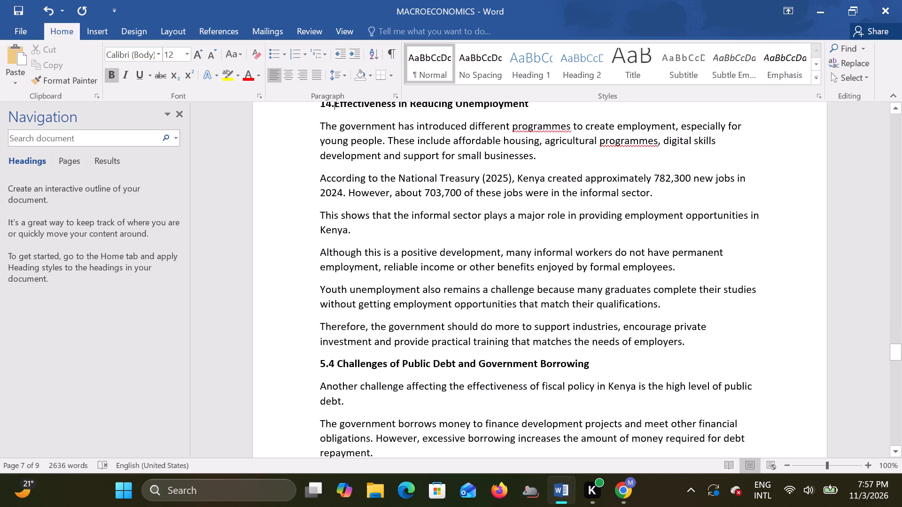
click(339, 361)
key(BackSpace)
key(BackSpace)
key(BackSpace)
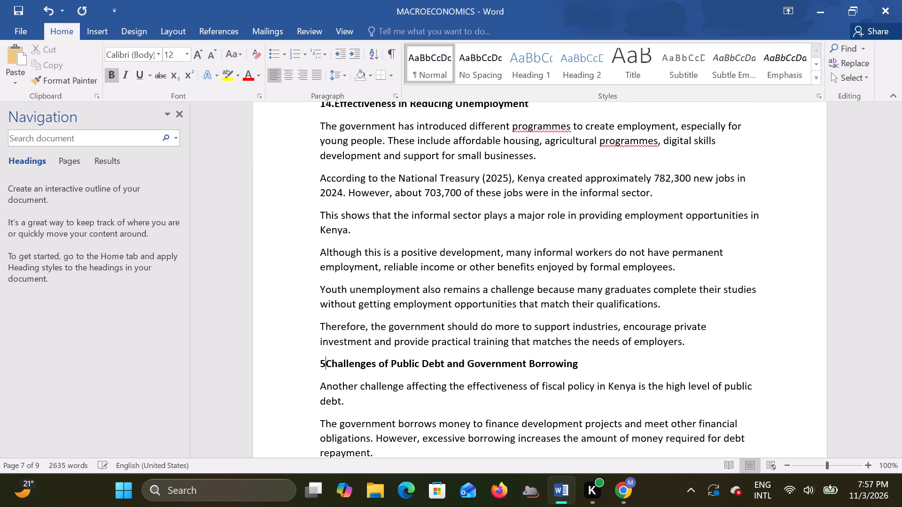
key(BackSpace)
text(15.)
Renumber the heading "Coordination Between the National Treasury and CBK" as "16.", keeping the space before the title.
scroll(550, 331, down, 1)
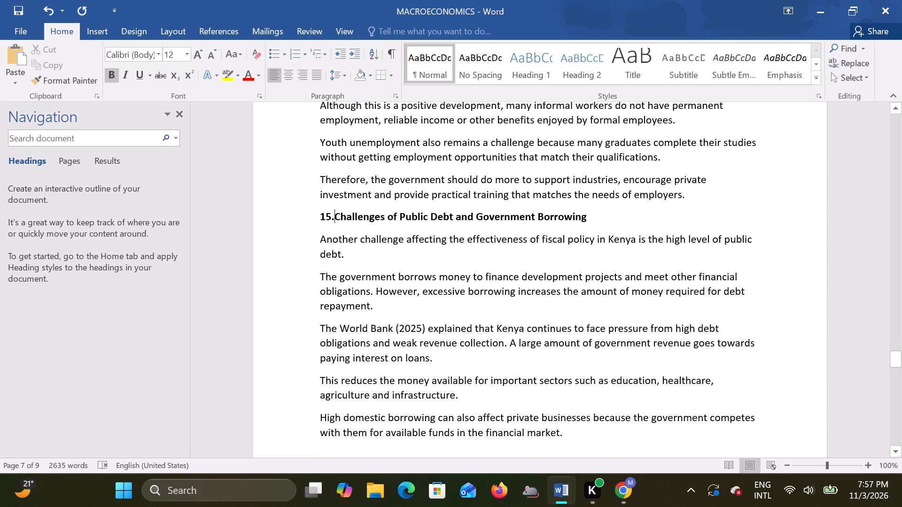
scroll(550, 331, down, 3)
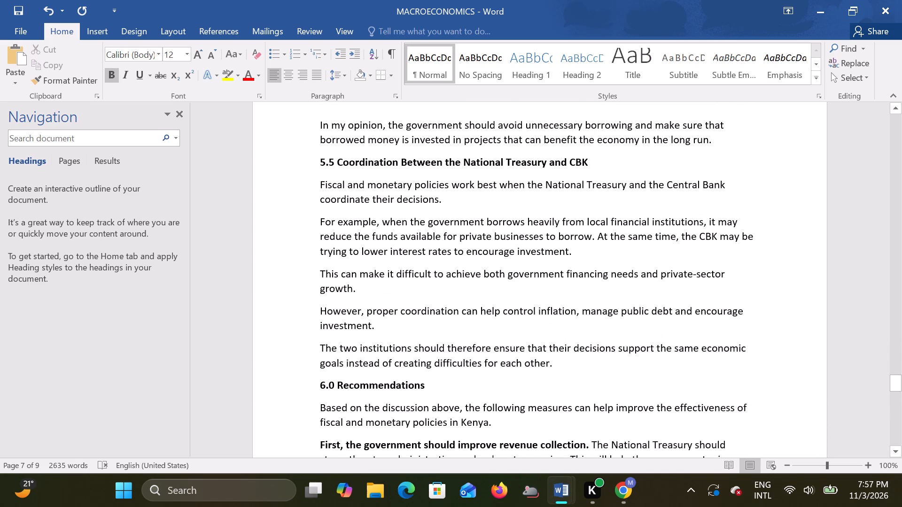
scroll(550, 331, down, 1)
click(332, 174)
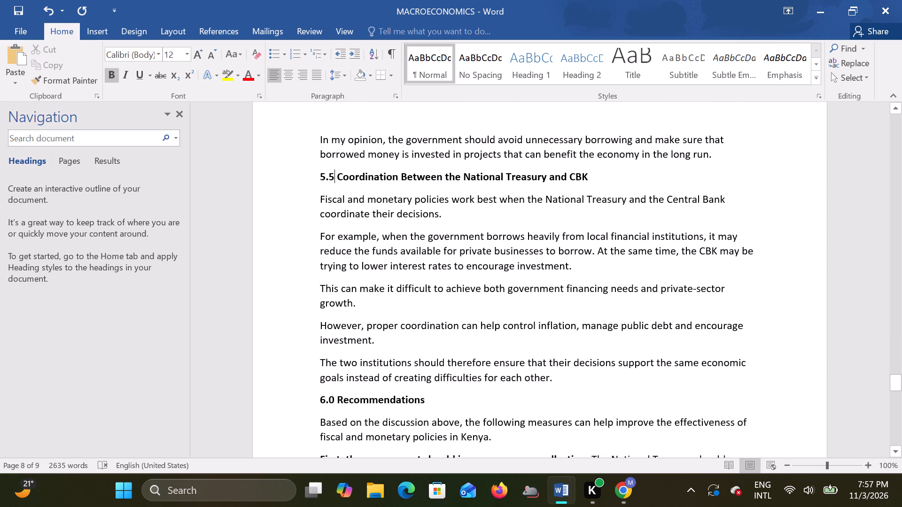
key(BackSpace)
key(BackSpace)
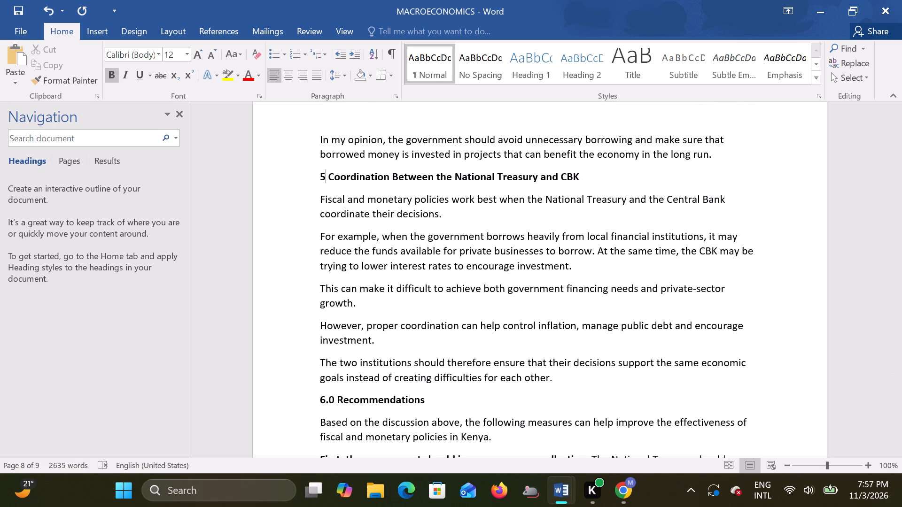
key(BackSpace)
key(1)
key(6)
key(period)
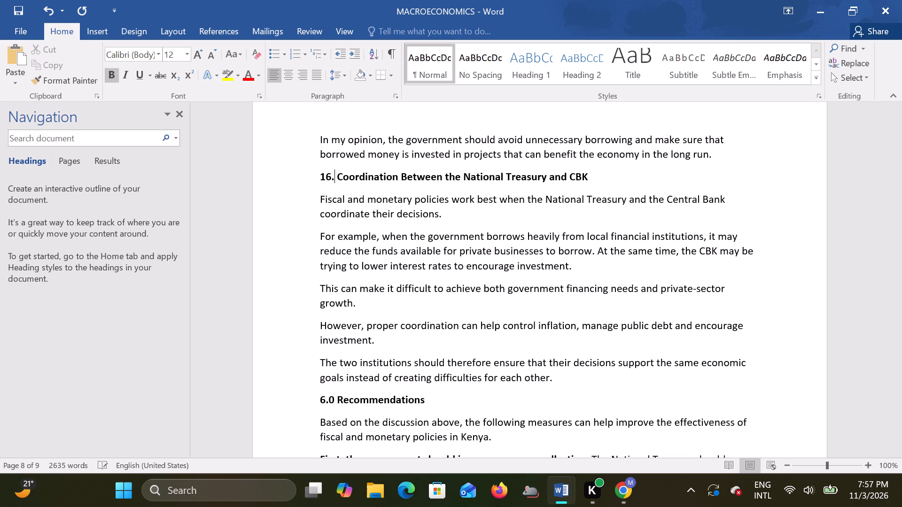
Renumber the Recommendations heading as "17.", keeping the space before the title.
click(334, 398)
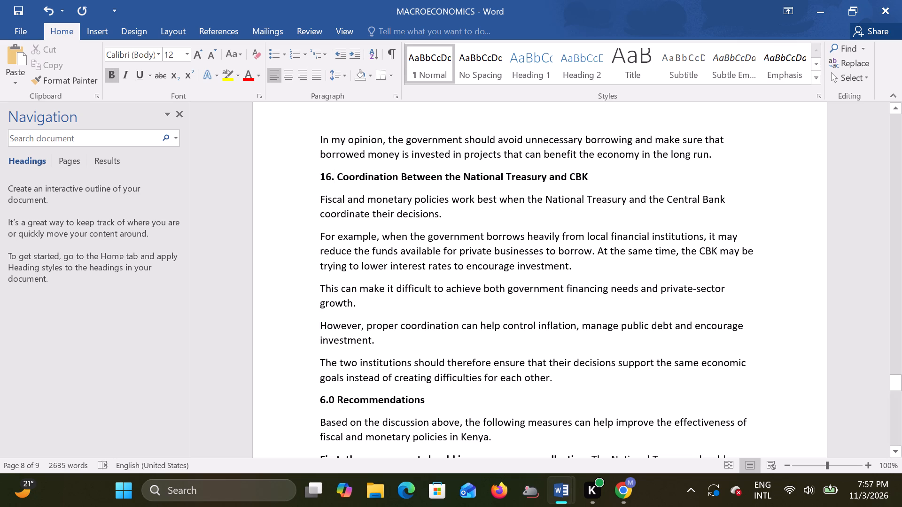
key(BackSpace)
key(BackSpace)
key(BackSpace)
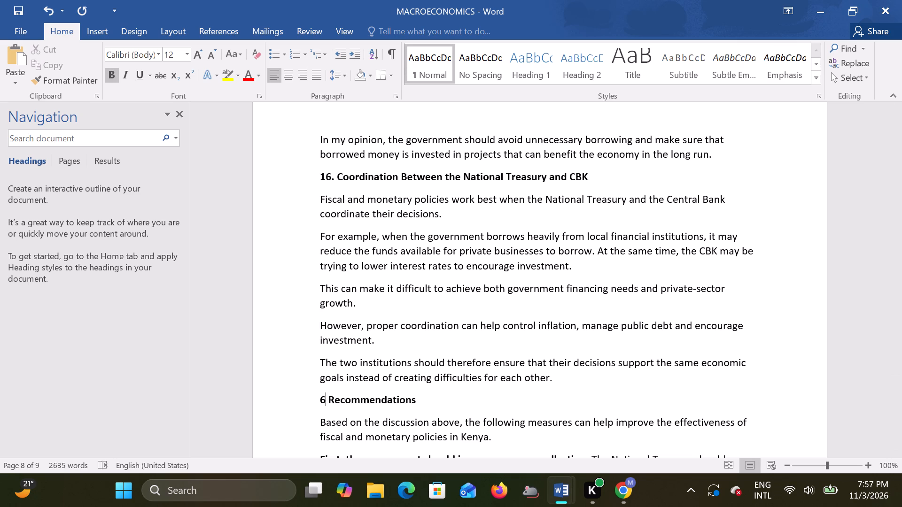
key(1)
key(7)
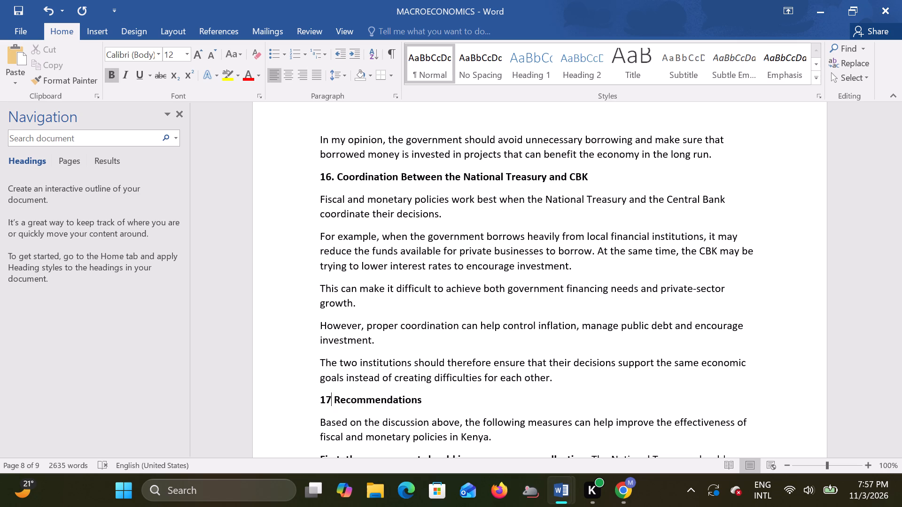
key(period)
Review the renumbered document from the Recommendations section back to the student details on the first page.
scroll(494, 346, down, 2)
scroll(494, 346, up, 1)
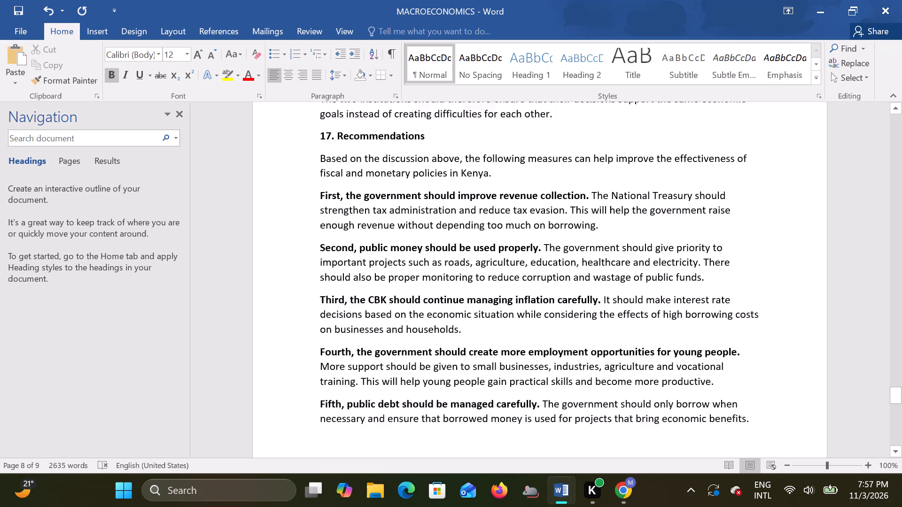
scroll(494, 346, up, 2)
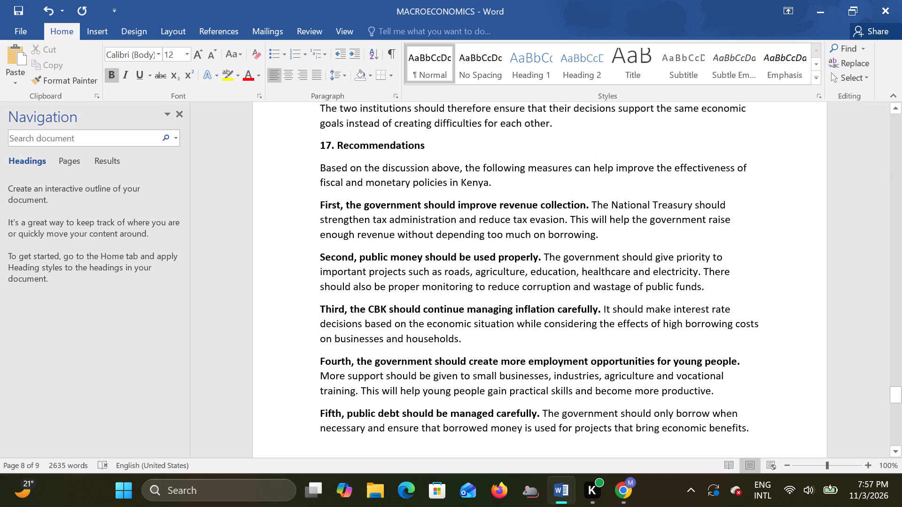
scroll(494, 346, up, 2)
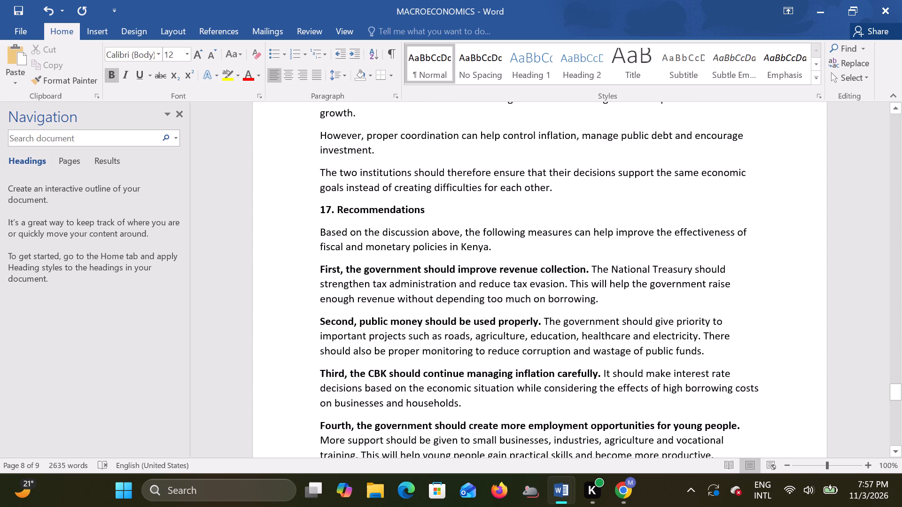
scroll(494, 346, up, 3)
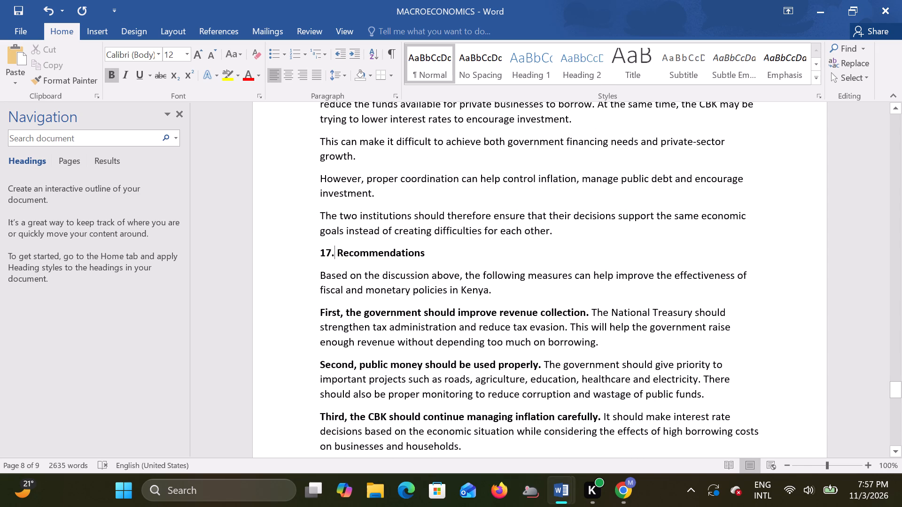
scroll(494, 346, up, 3)
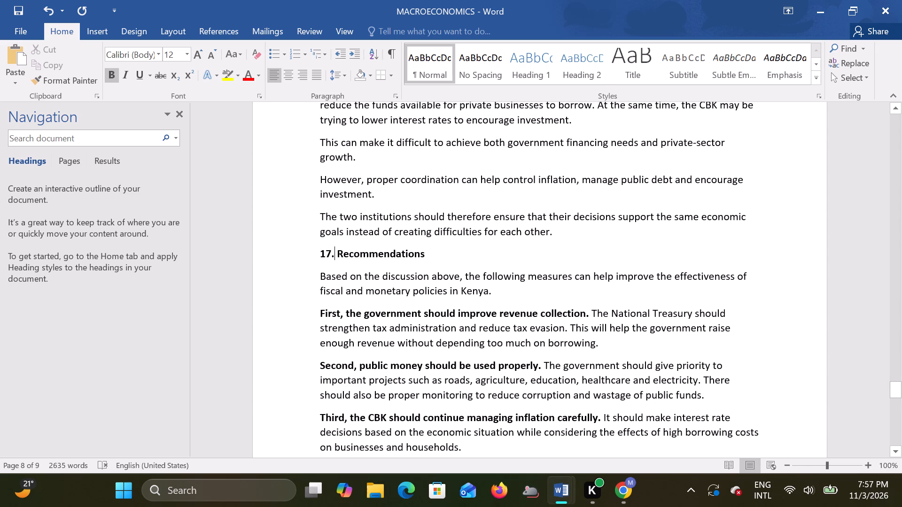
scroll(494, 346, up, 2)
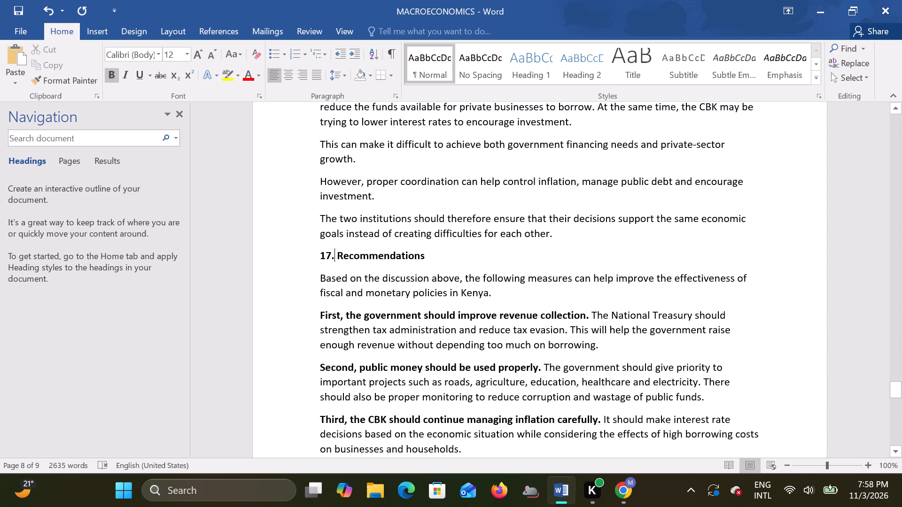
scroll(494, 346, up, 1)
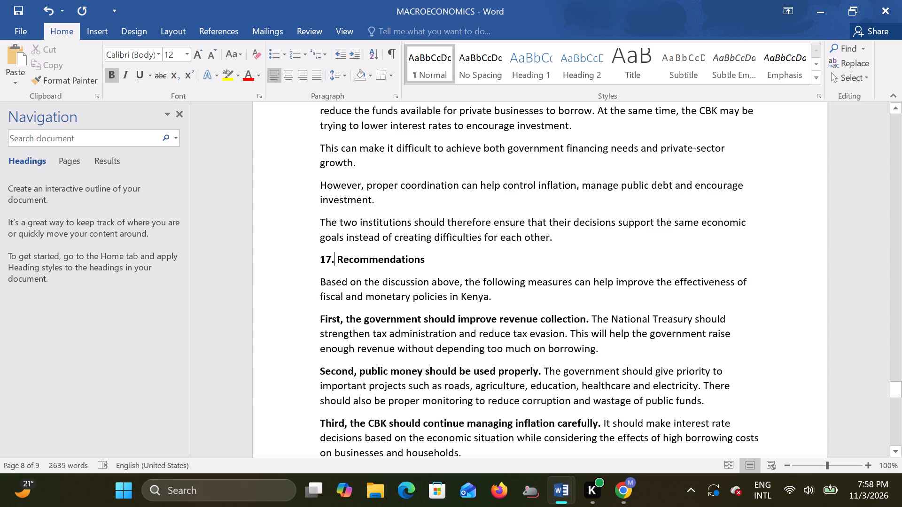
scroll(494, 346, up, 1)
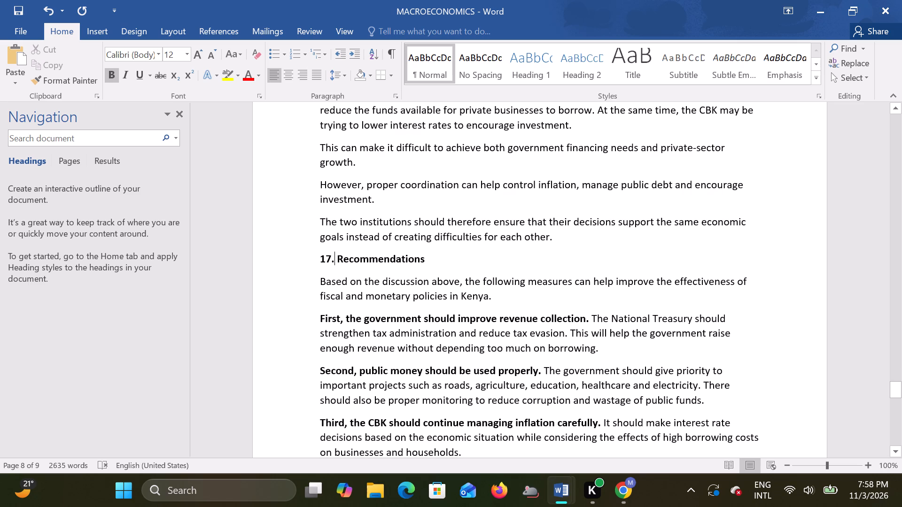
scroll(494, 346, up, 2)
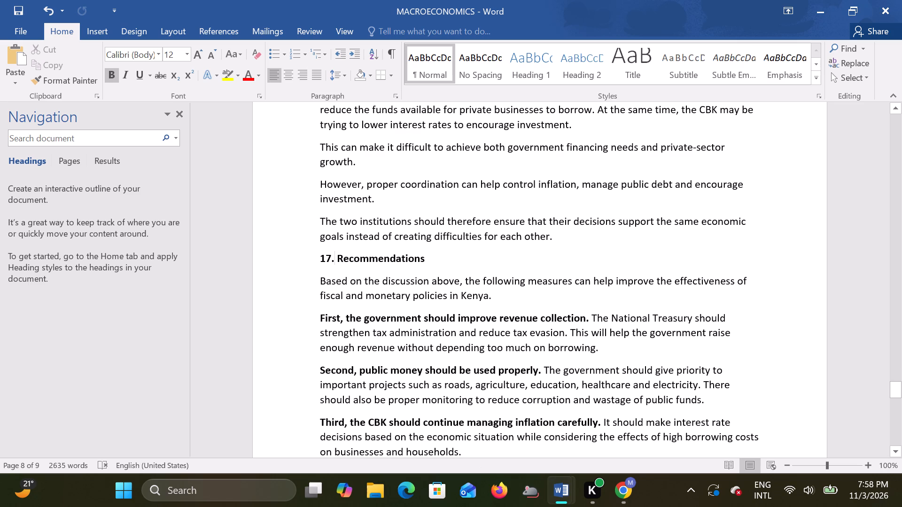
scroll(494, 346, up, 1)
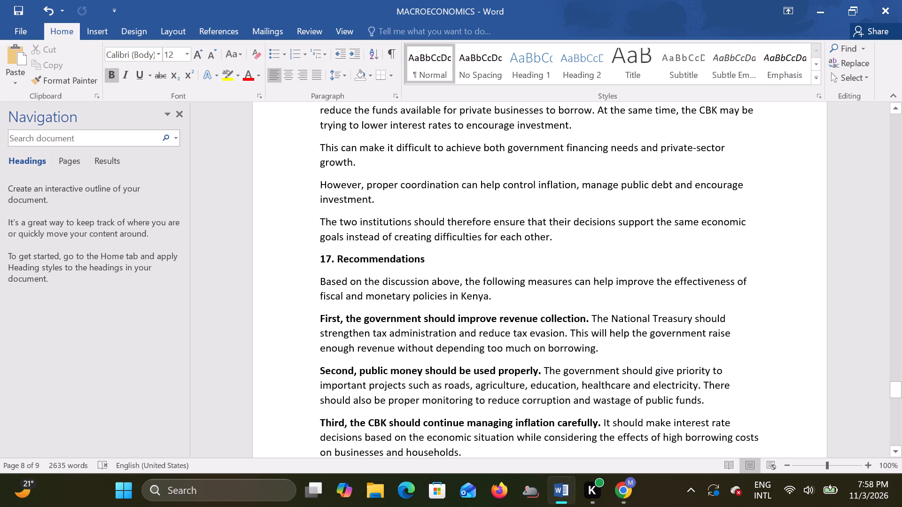
scroll(494, 346, up, 3)
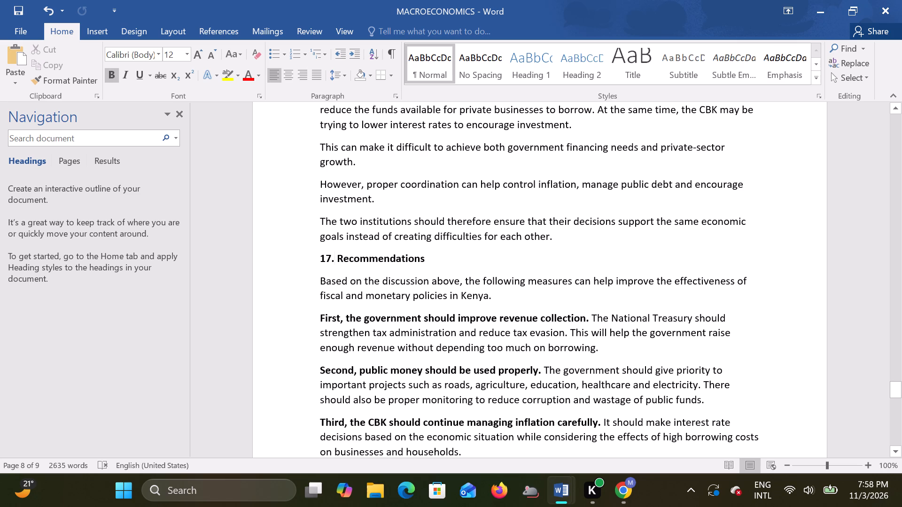
scroll(494, 346, up, 1)
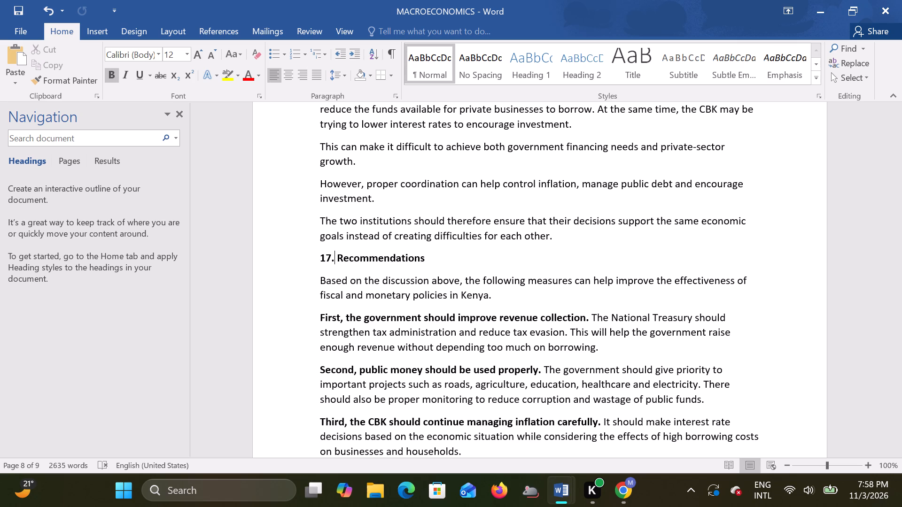
scroll(494, 346, up, 1)
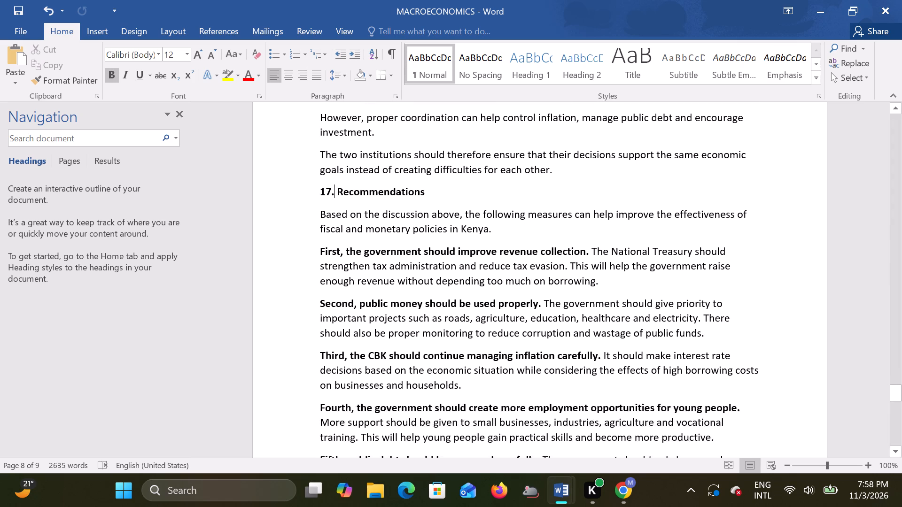
scroll(494, 346, up, 3)
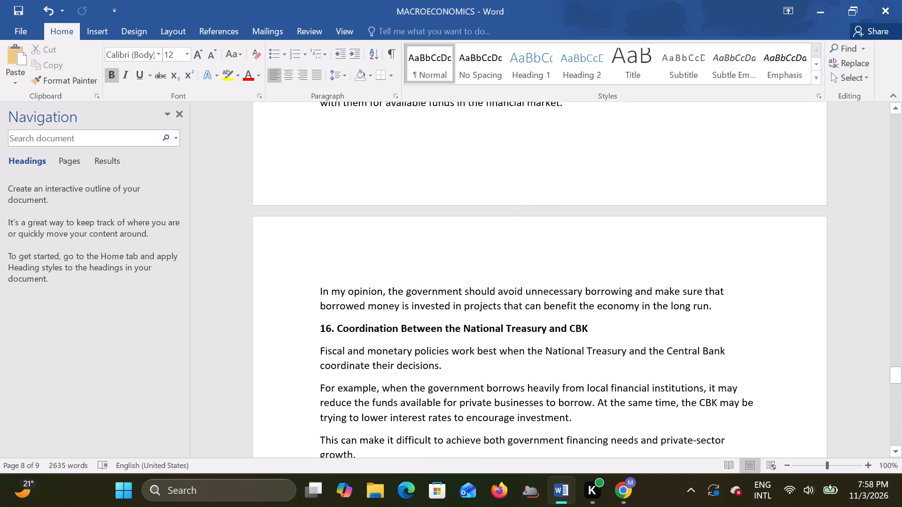
scroll(494, 346, up, 4)
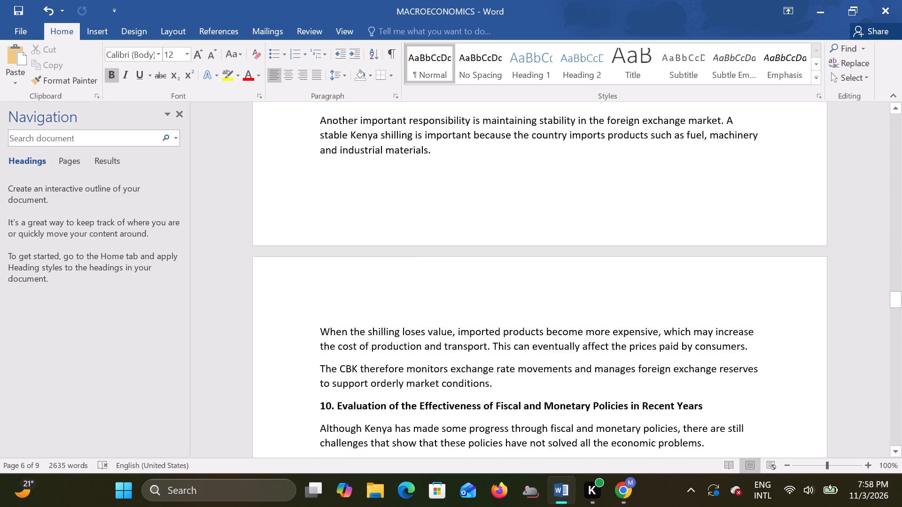
scroll(494, 346, up, 4)
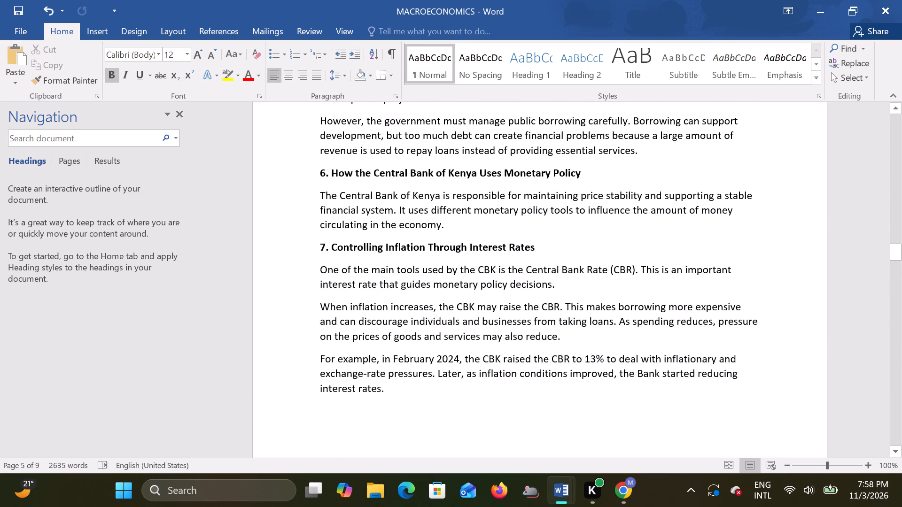
scroll(494, 346, up, 3)
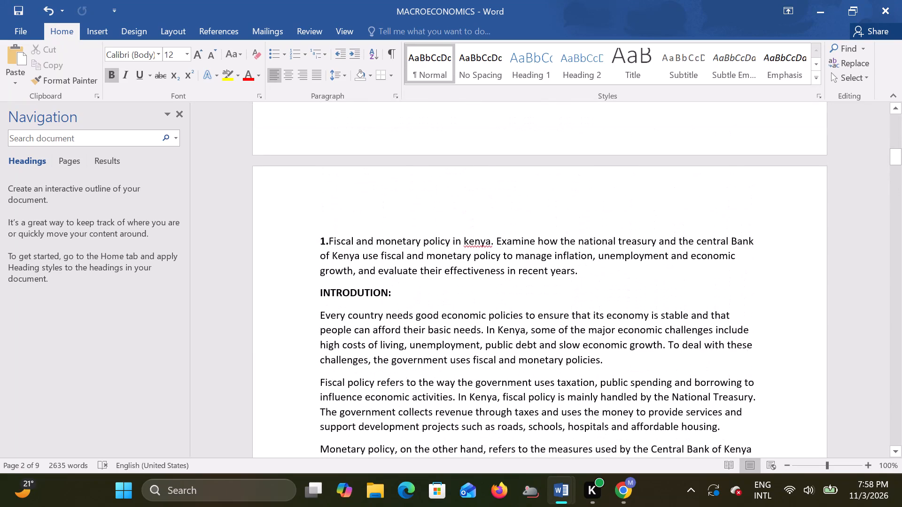
scroll(494, 346, up, 4)
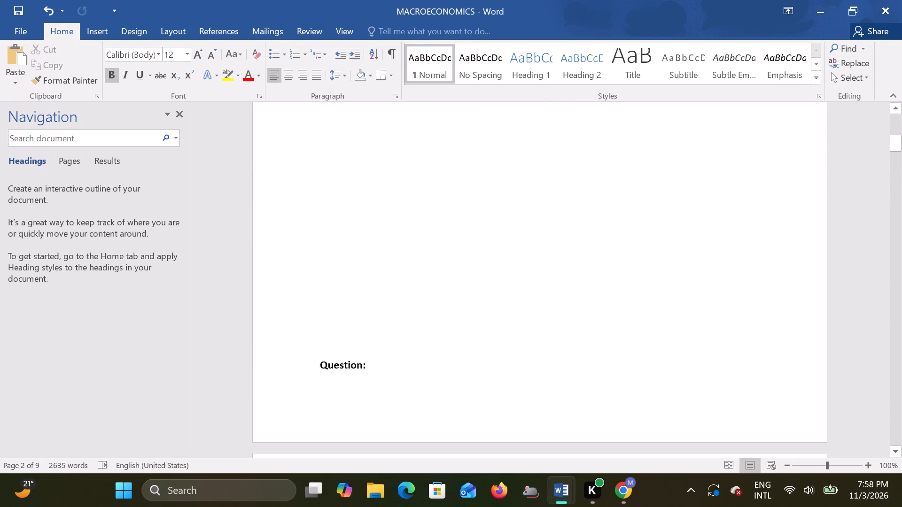
scroll(494, 346, up, 2)
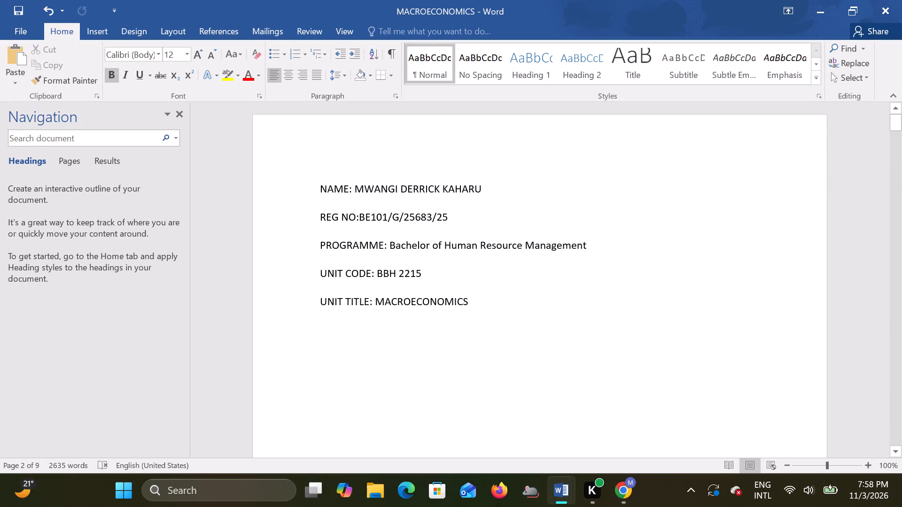
scroll(494, 346, up, 2)
Close the Navigation pane.
click(181, 113)
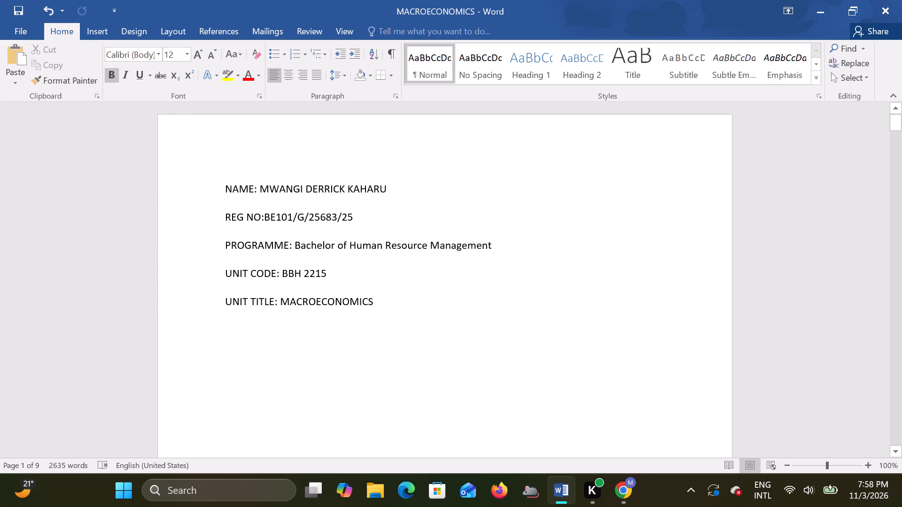
Browse the built-in cover page designs from Austin to Whisp without inserting one.
scroll(398, 253, down, 4)
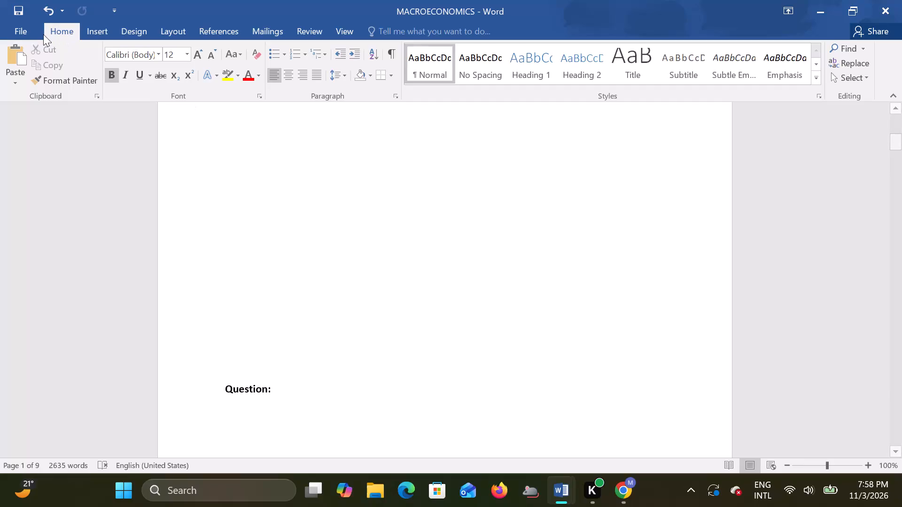
click(107, 31)
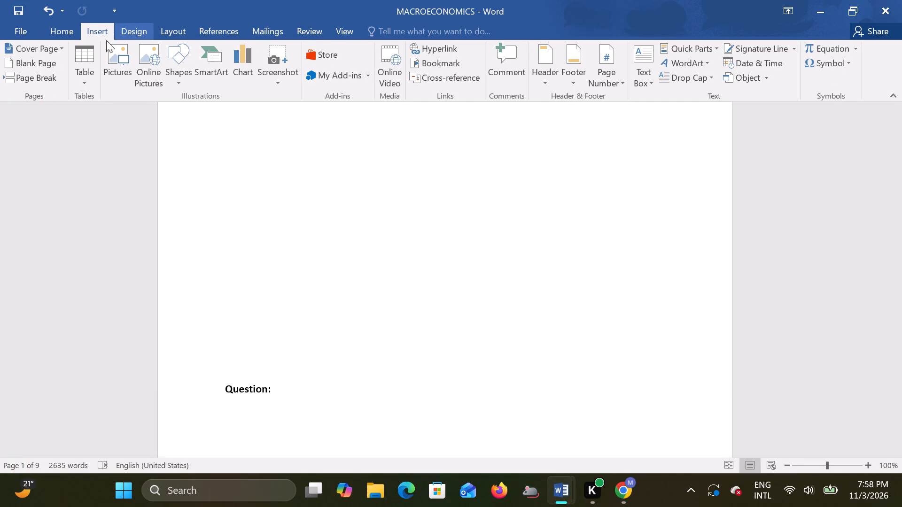
click(64, 47)
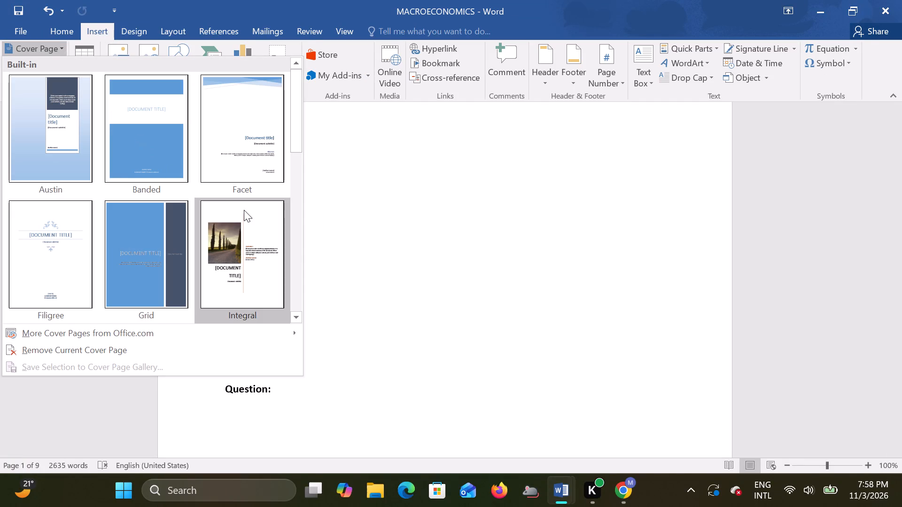
scroll(281, 253, down, 1)
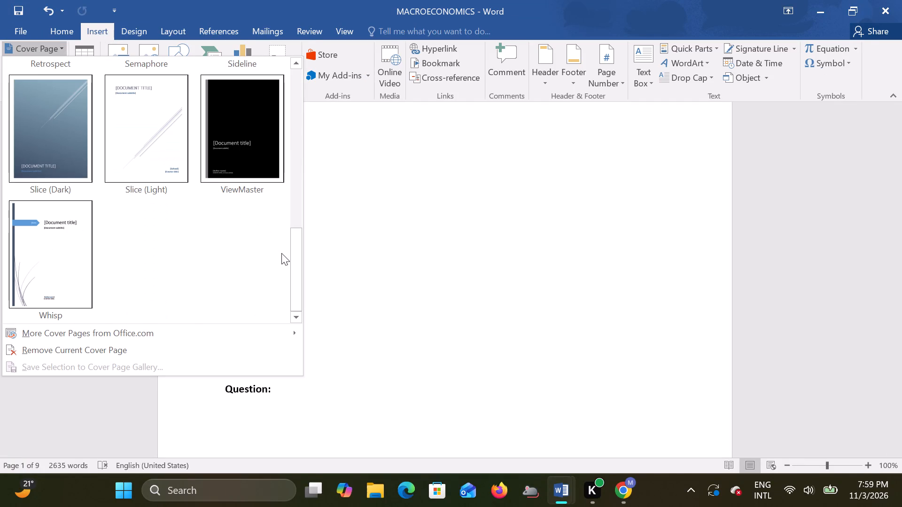
scroll(281, 253, down, 1)
scroll(201, 217, up, 1)
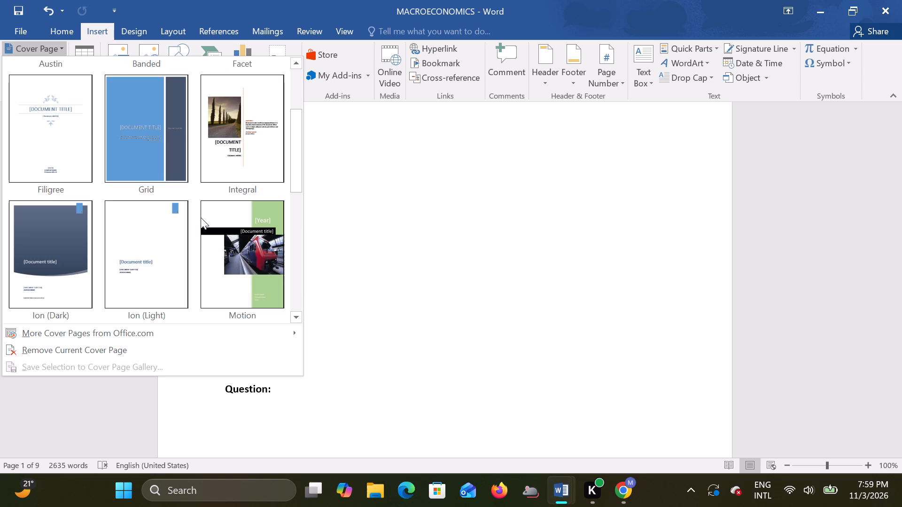
scroll(201, 217, up, 2)
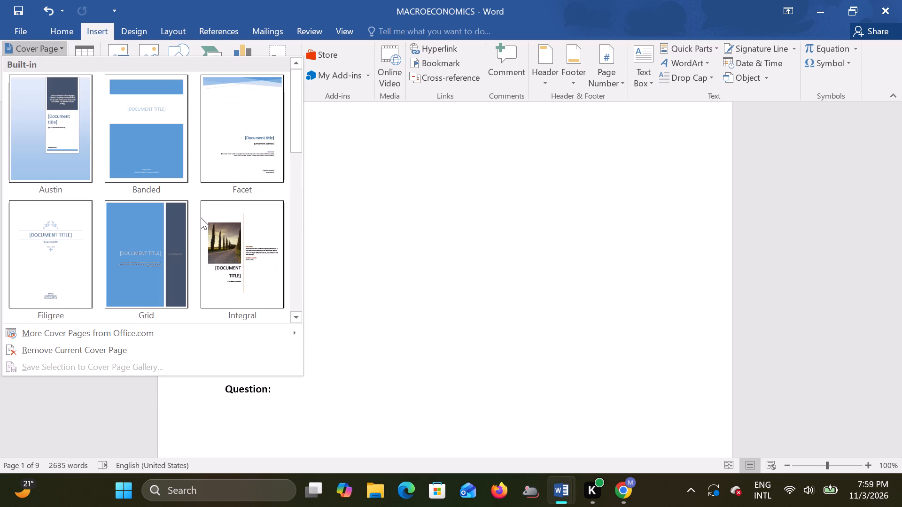
click(397, 161)
Push the "Question:" heading from the bottom of the first page onto the second page, directly above question 1.
scroll(373, 238, down, 1)
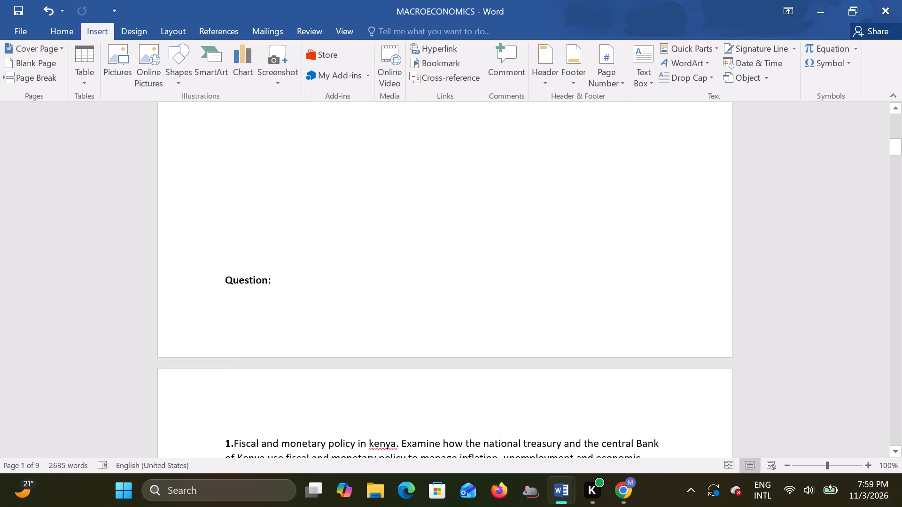
scroll(373, 238, down, 1)
click(218, 175)
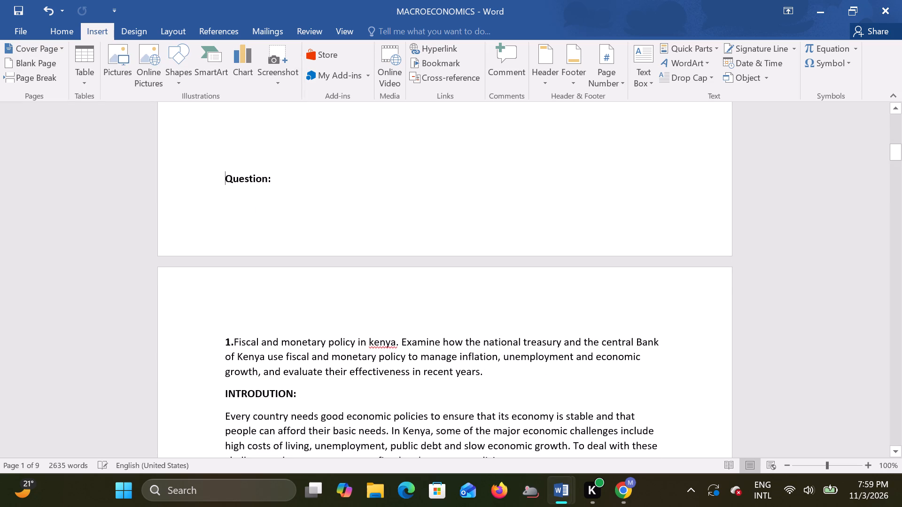
key(Return)
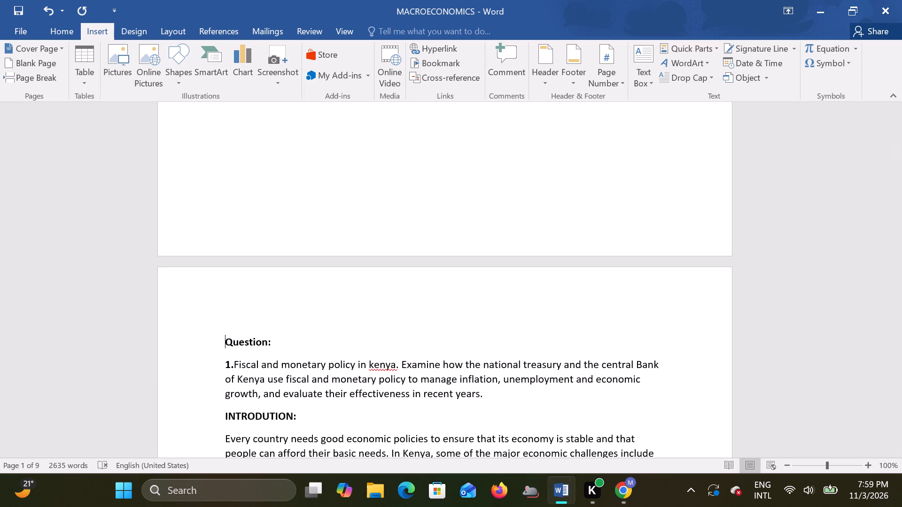
Review the second page from the "Question:" heading through the introduction paragraphs on fiscal and monetary policy.
scroll(420, 301, down, 1)
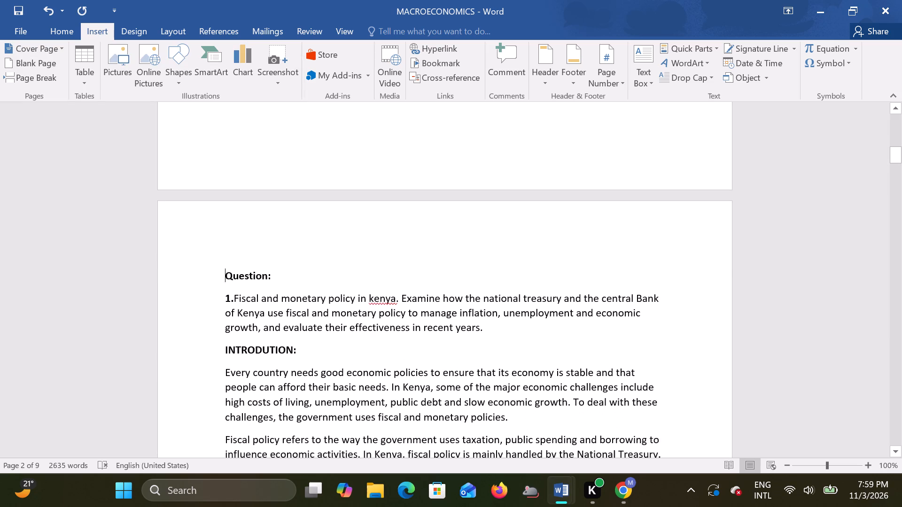
scroll(420, 301, down, 2)
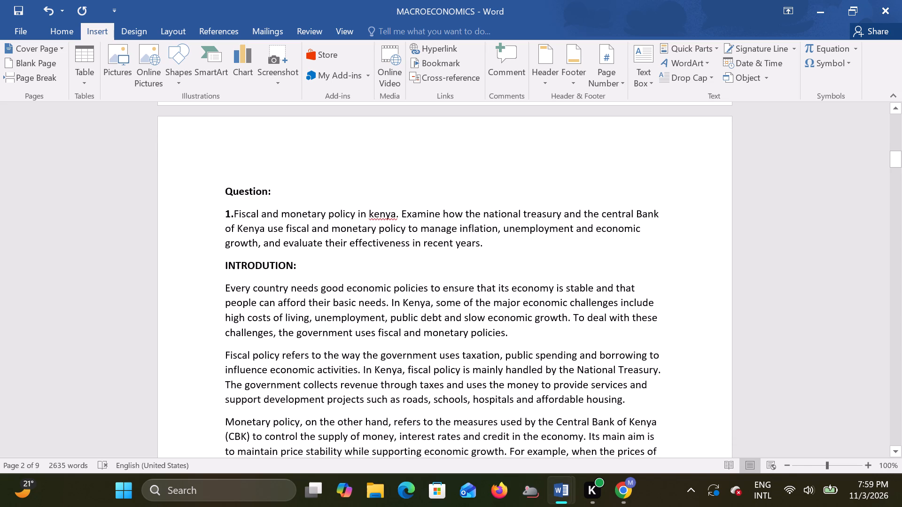
scroll(420, 301, down, 3)
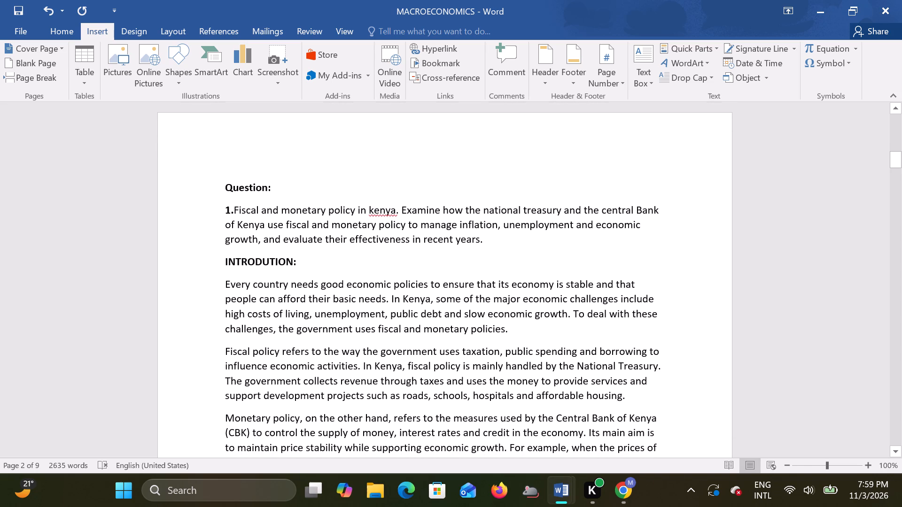
scroll(420, 301, down, 3)
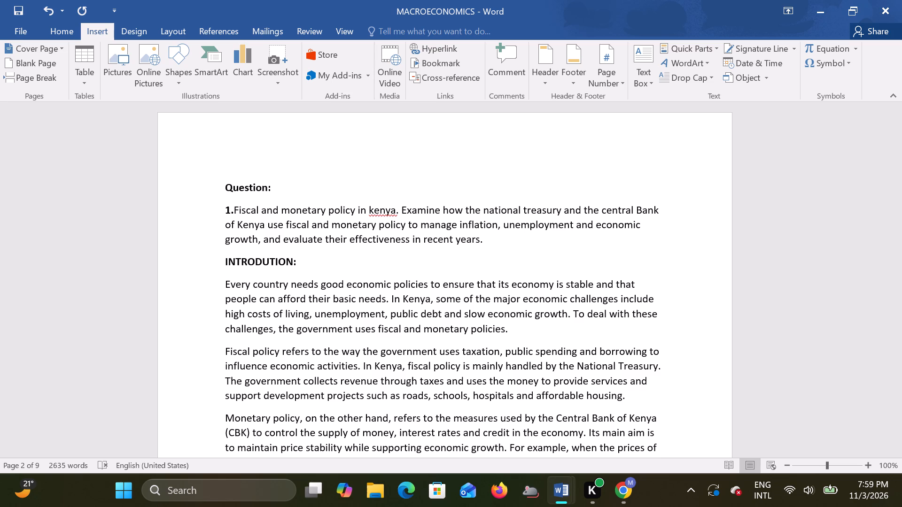
scroll(420, 301, down, 1)
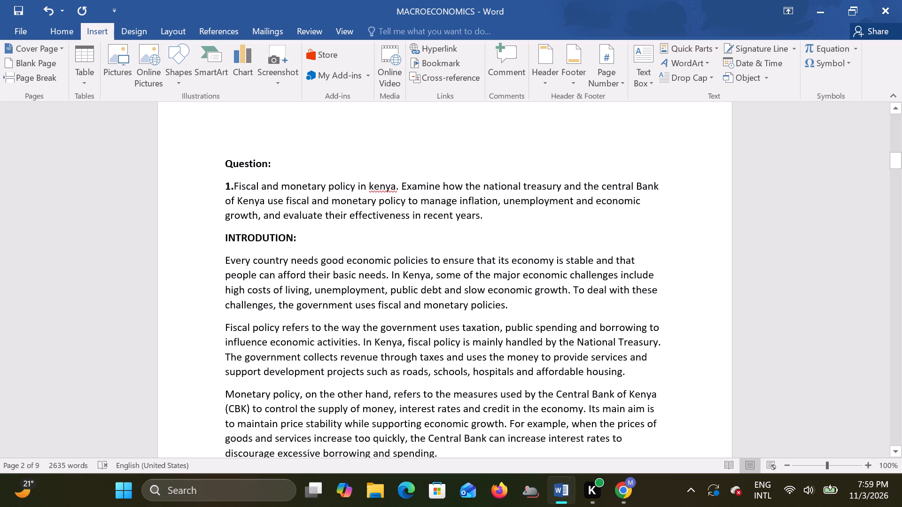
scroll(420, 301, down, 1)
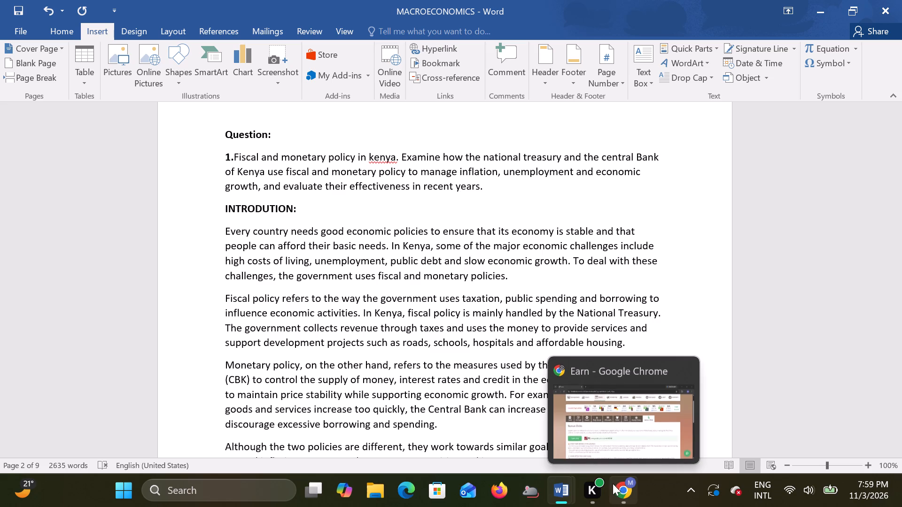
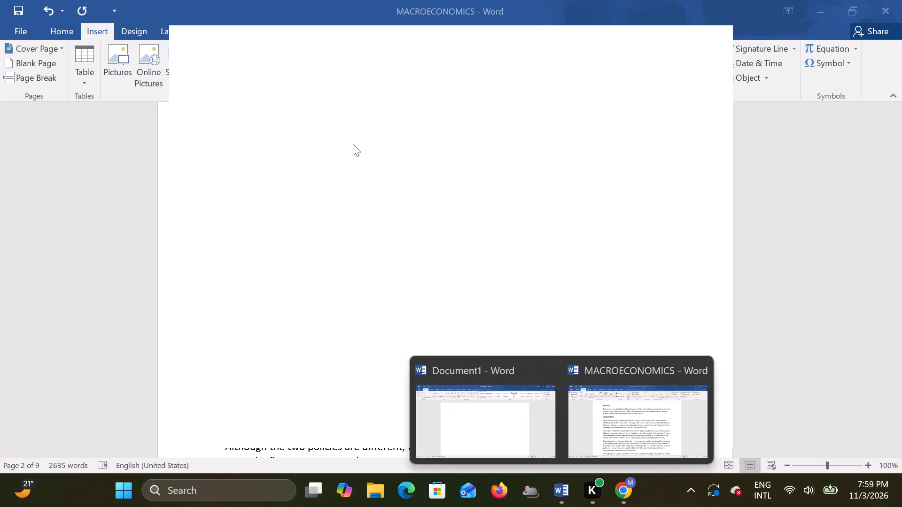
Return to the MACROECONOMICS document and save it.
click(146, 184)
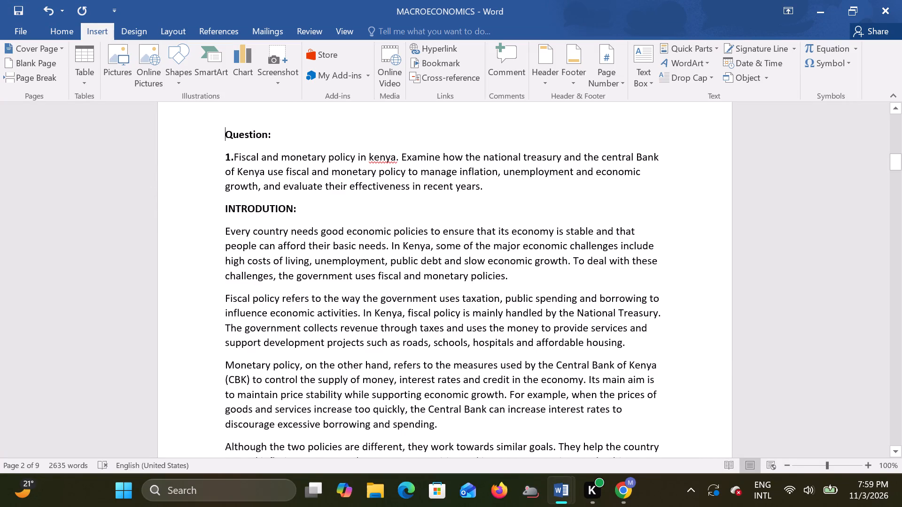
key(ctrl+s)
key(ctrl+s)
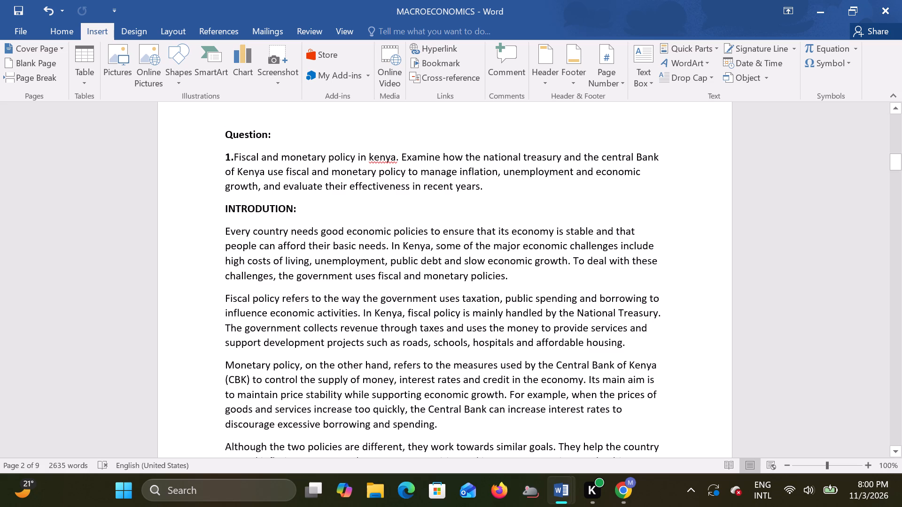
key(ctrl+s)
key(ctrl+s)
ctrl+click(200, 188)
key(ctrl+s)
click(171, 191)
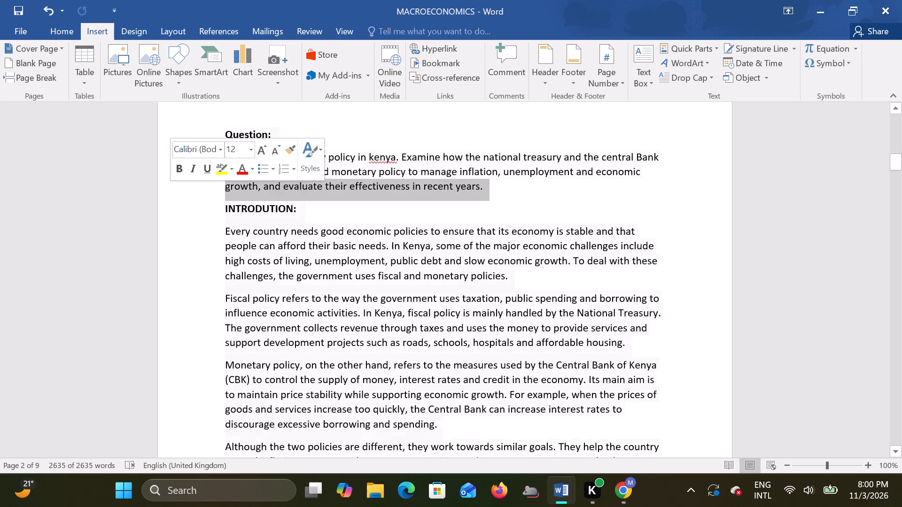
click(81, 185)
key(ctrl+s)
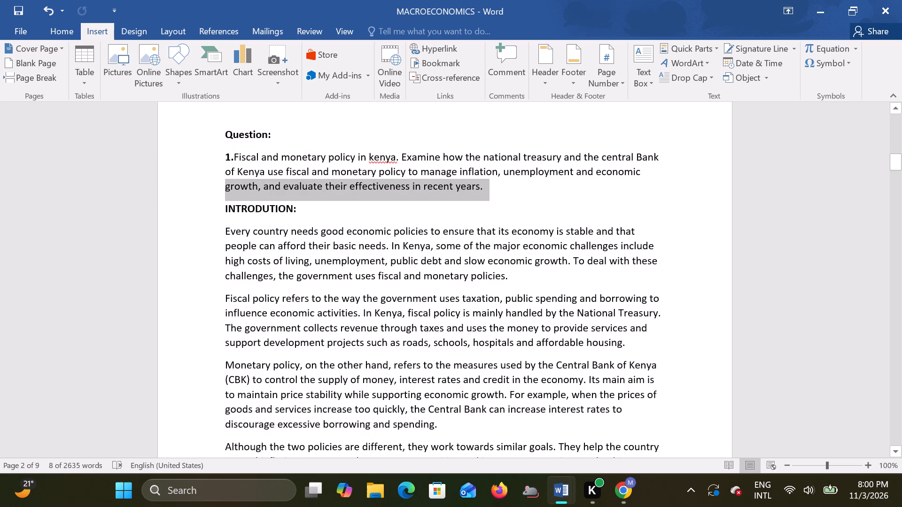
key(ctrl+s)
Overwrite the selected last line of question 1 with "SSSS" and save the document.
key(s)
key(ctrl+s)
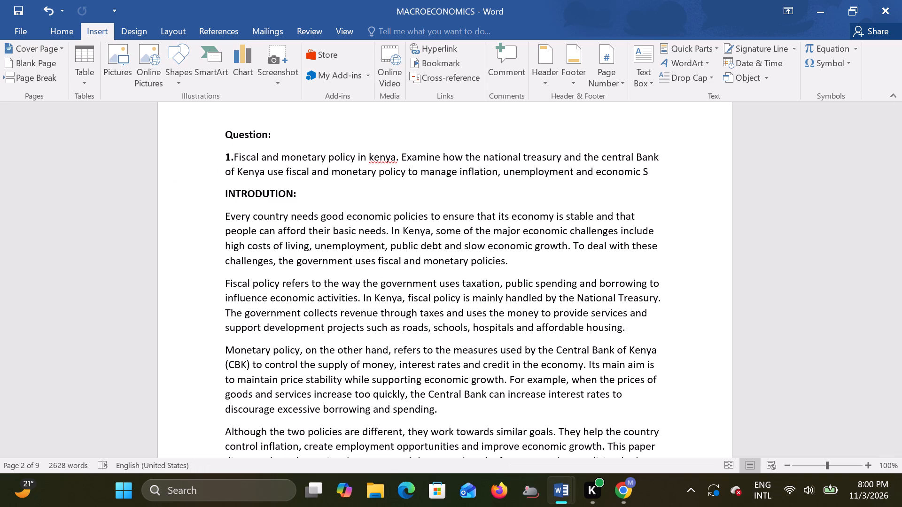
key(ctrl+s)
key(ctrl+s)
key(ctrl+s)
key(ctrl+s)
key(ctrl+s)
text(SSS)
key(ctrl+s)
Delete the stray "SSSS" after the word "economic" at the end of question 1.
key(BackSpace)
key(BackSpace)
key(BackSpace)
key(BackSpace)
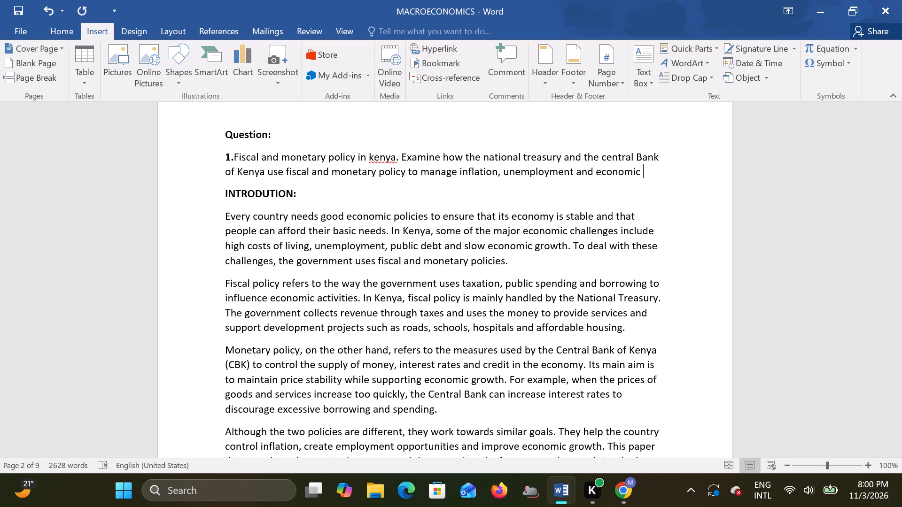
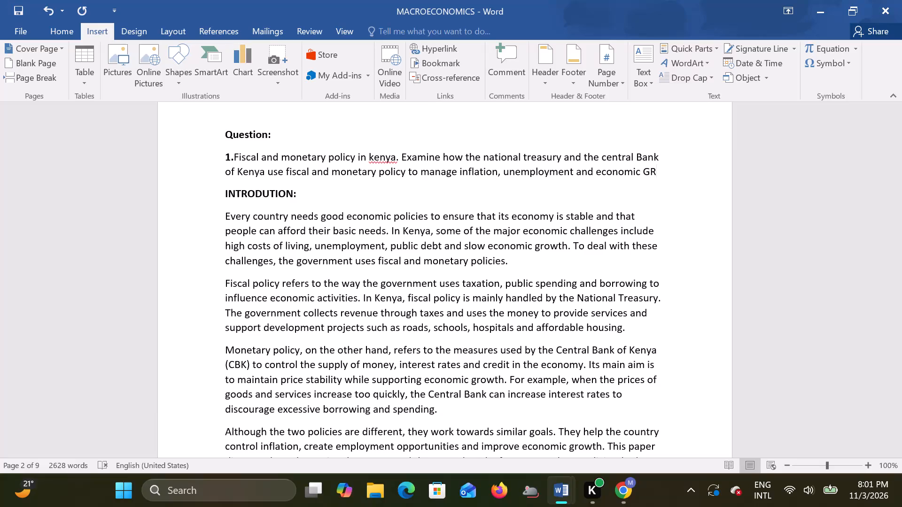
Replace the capitalised word start after "economic" at the end of question 1 with lowercase "growth,".
key(o)
key(BackSpace)
key(BackSpace)
key(BackSpace)
text(gr)
key(o)
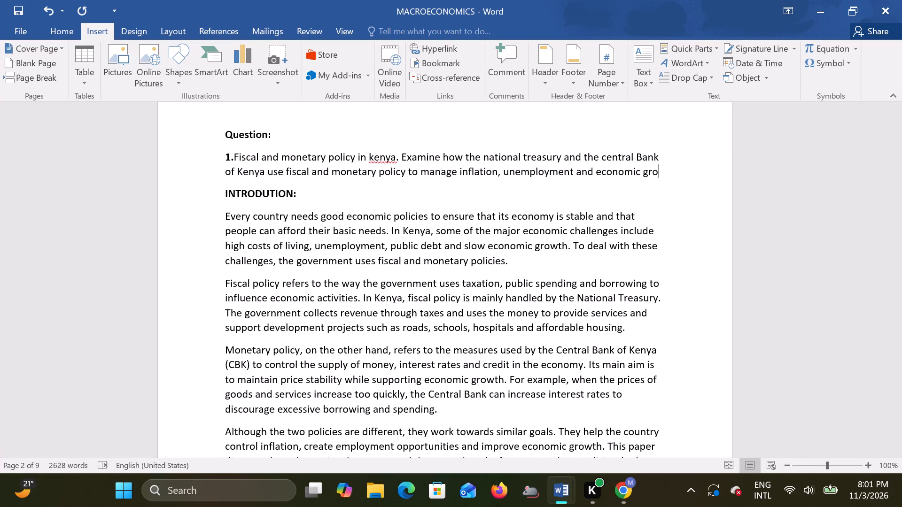
key(w)
text(th)
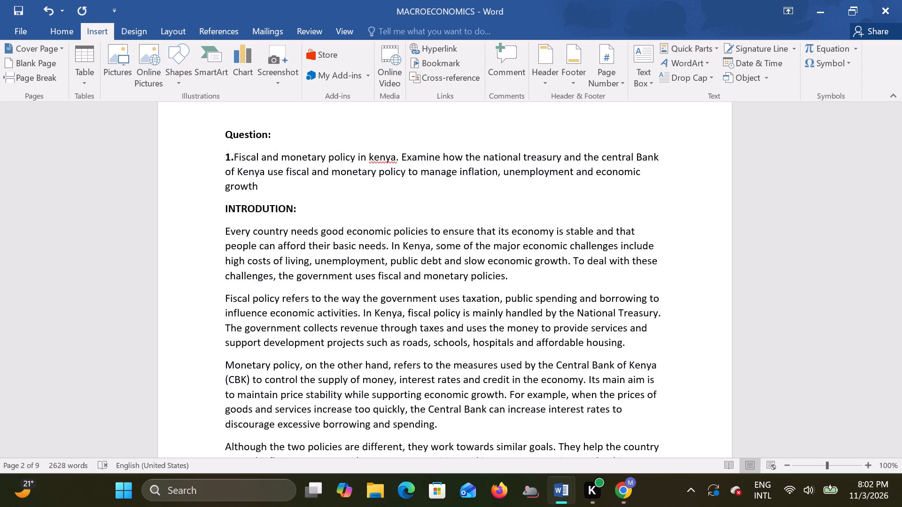
key(comma)
Complete question 1 after "growth," with "and evaluate their effectiveness in recent years.".
text(and)
key(BackSpace)
key(BackSpace)
key(BackSpace)
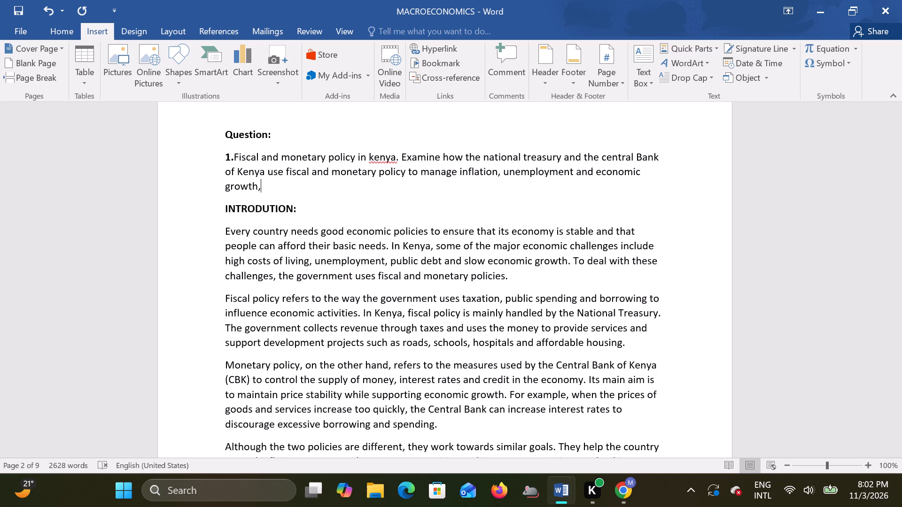
key(space)
text(and)
key(space)
text(evalu)
text(te)
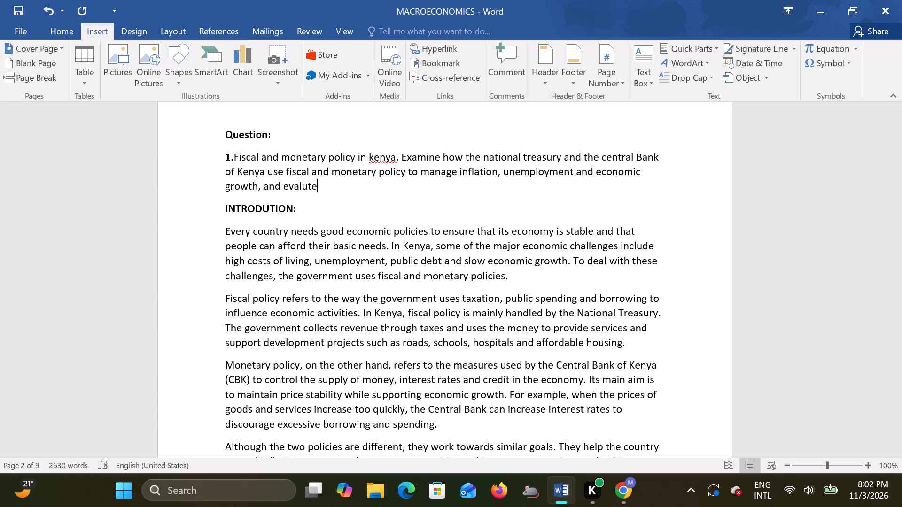
key(space)
text(their)
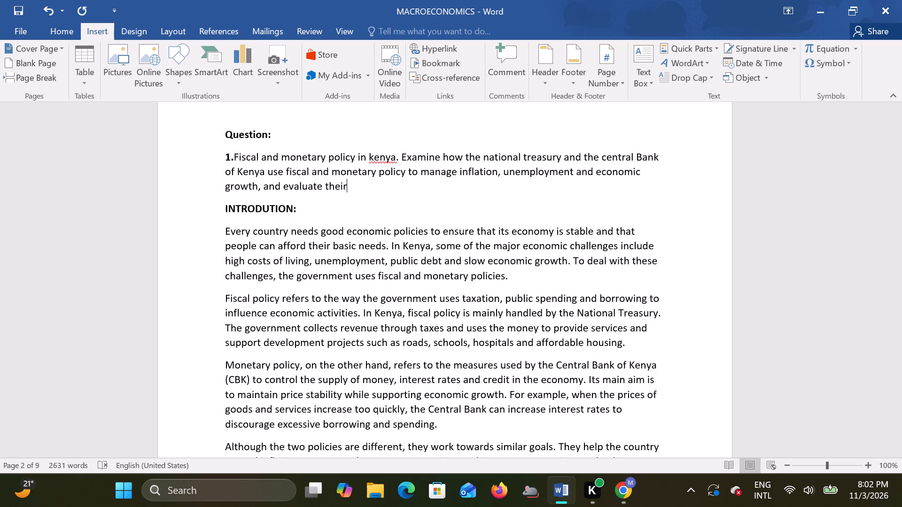
key(space)
text(effe)
text(ctive)
text(ness)
key(space)
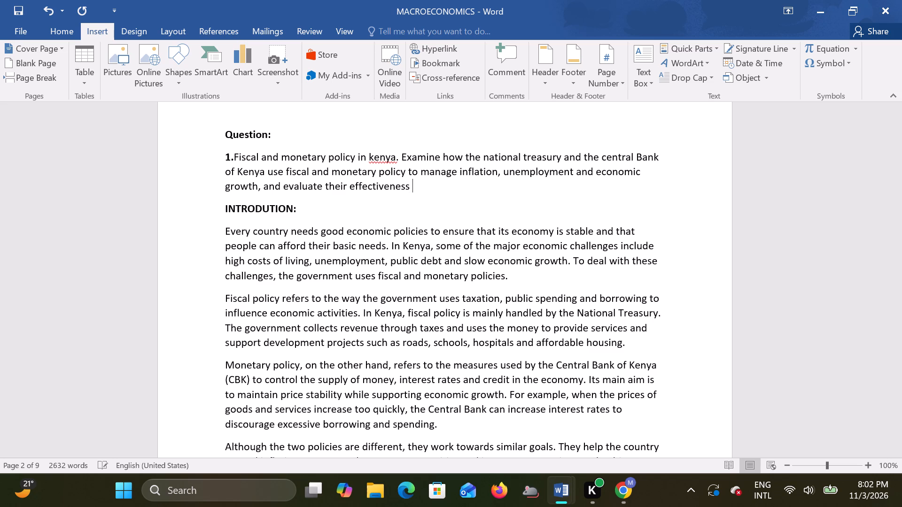
text(in)
key(space)
text(re)
text(cent)
key(space)
text(years)
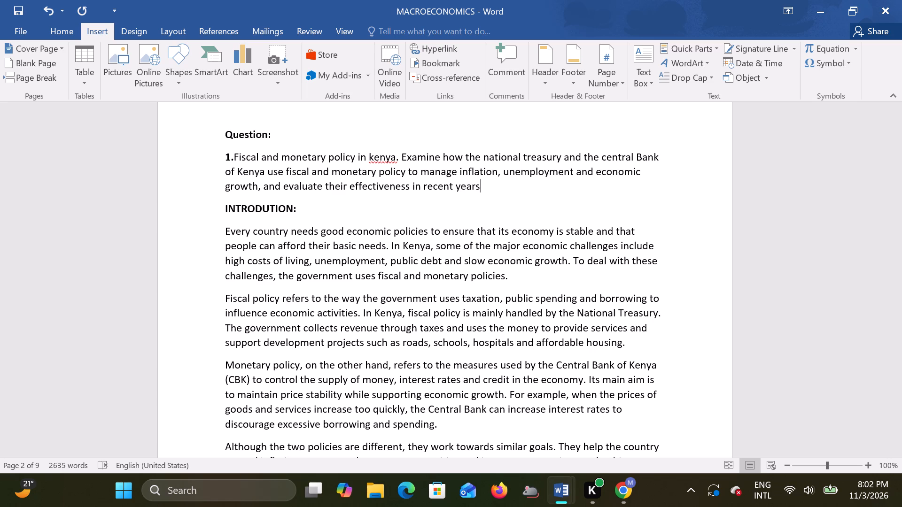
key(period)
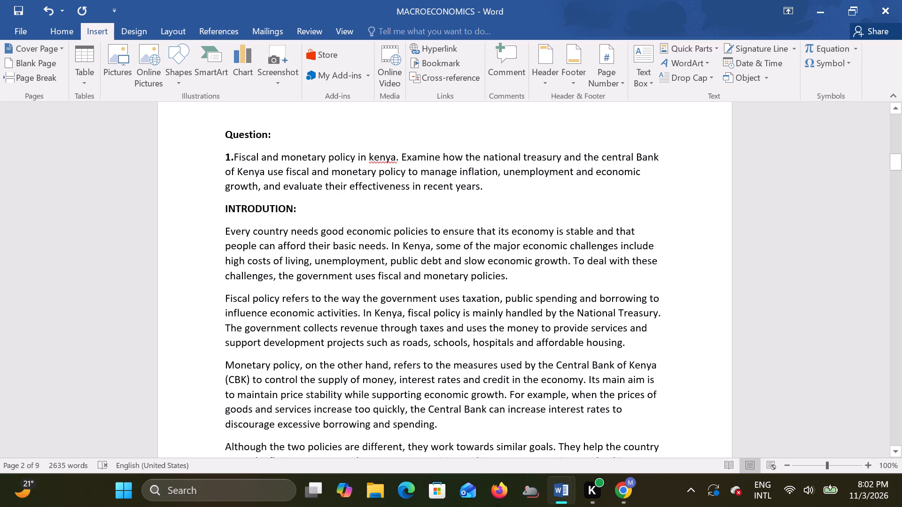
Proofread the assignment from the introduction through section 11, checking the section headings and their numbering.
scroll(381, 274, down, 2)
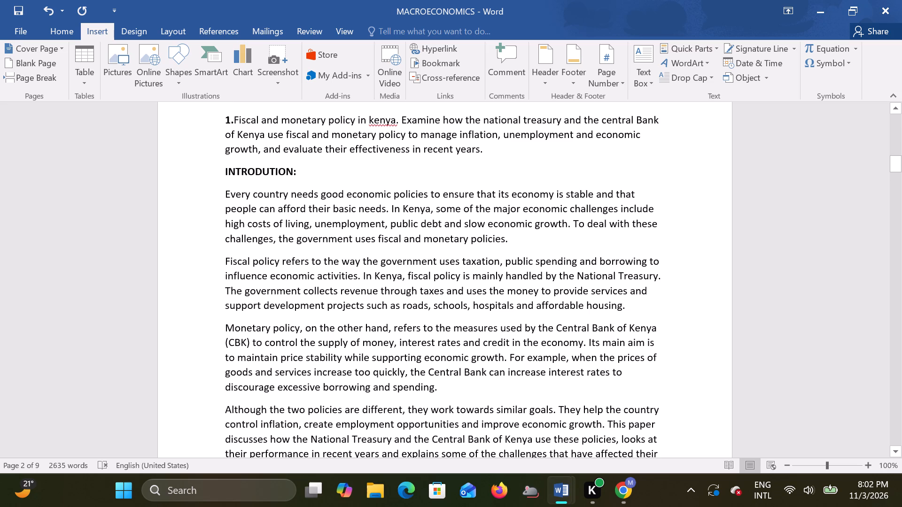
scroll(381, 274, down, 3)
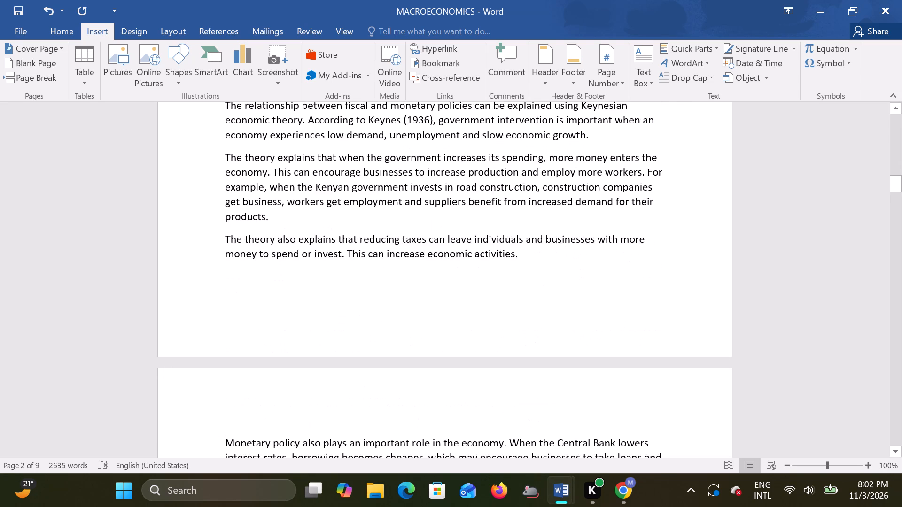
scroll(381, 274, down, 2)
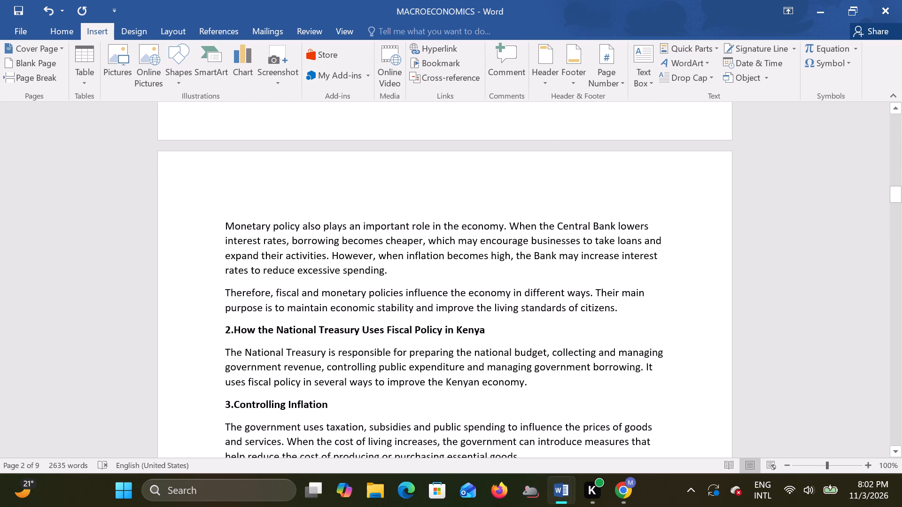
scroll(381, 274, down, 2)
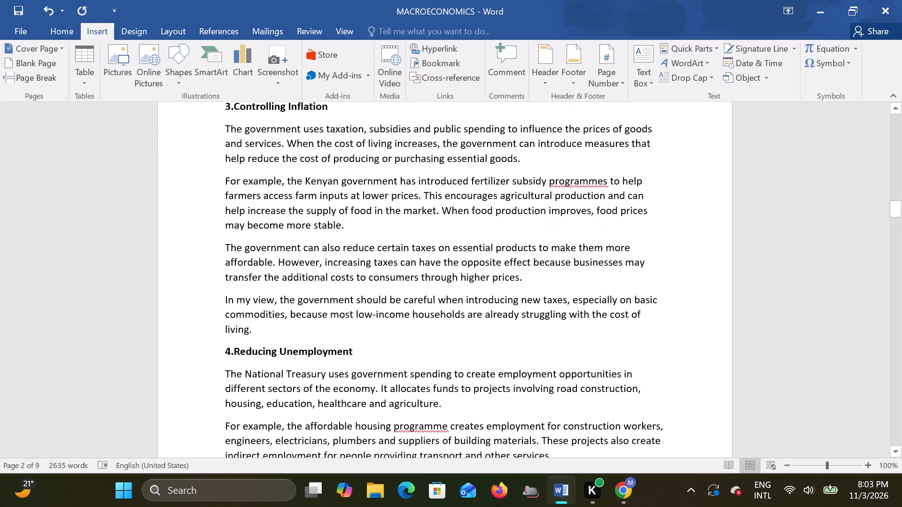
scroll(381, 274, down, 2)
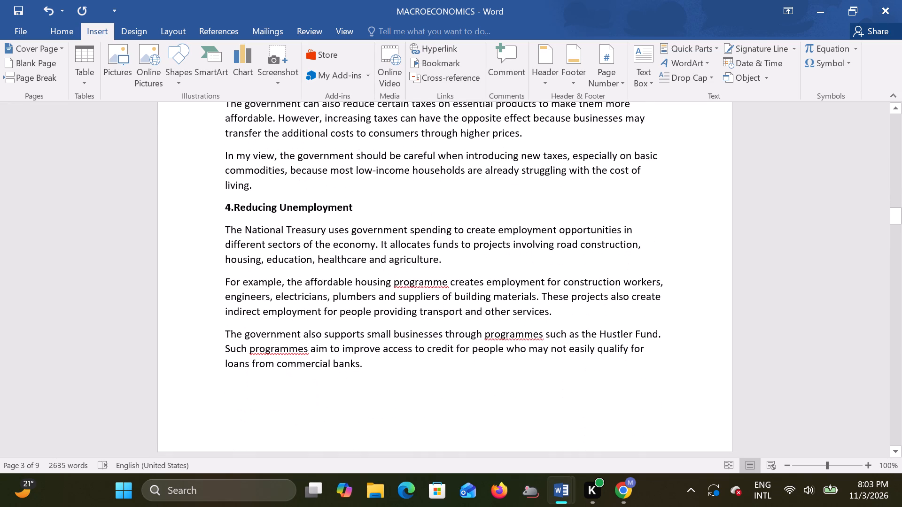
scroll(427, 289, down, 1)
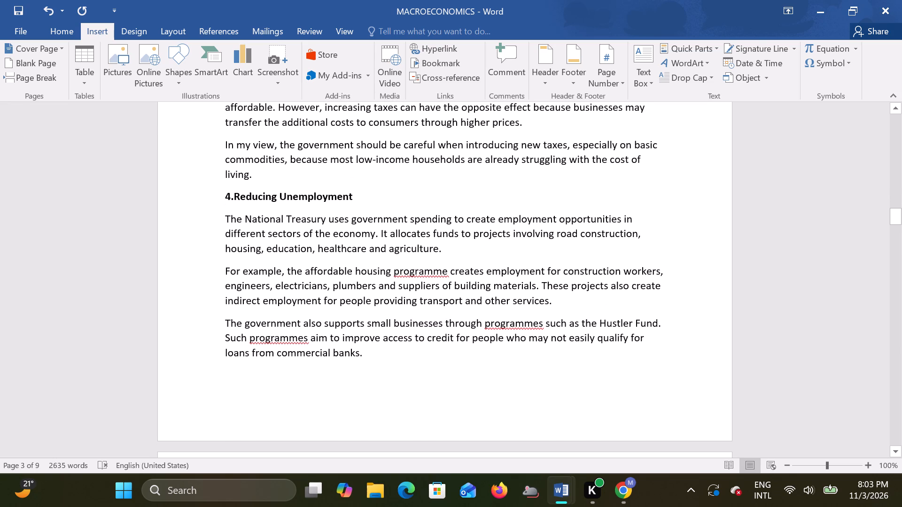
scroll(427, 289, down, 5)
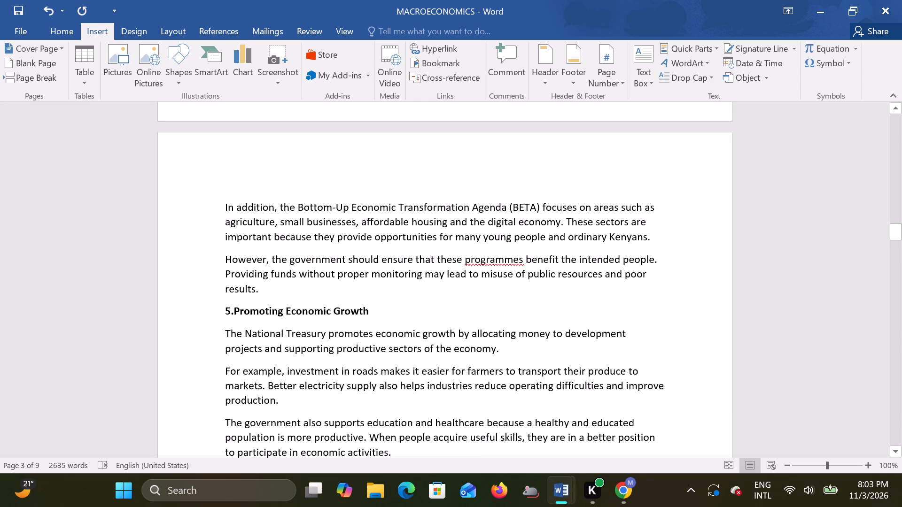
scroll(427, 289, down, 1)
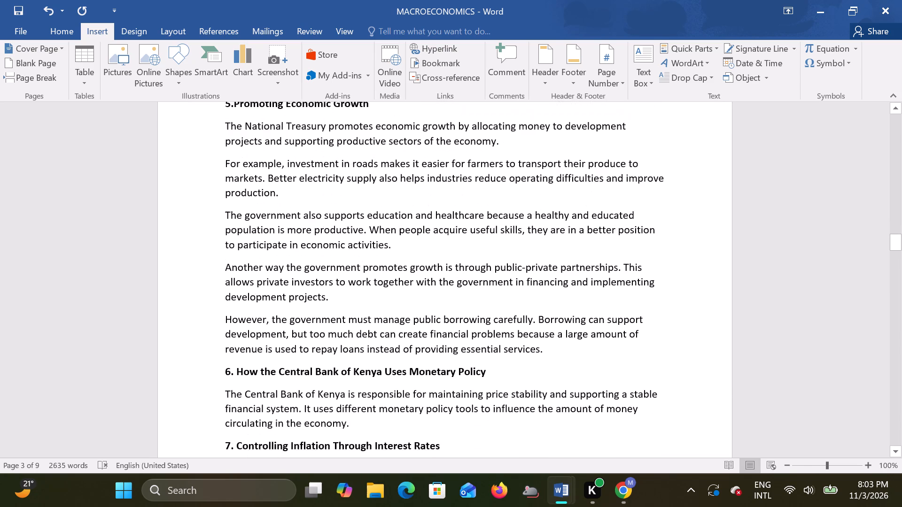
scroll(427, 289, down, 1)
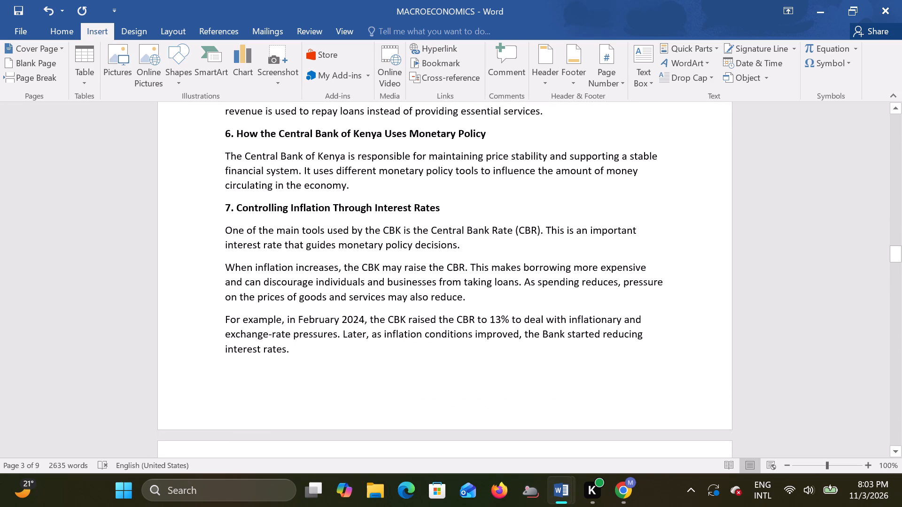
scroll(427, 289, down, 1)
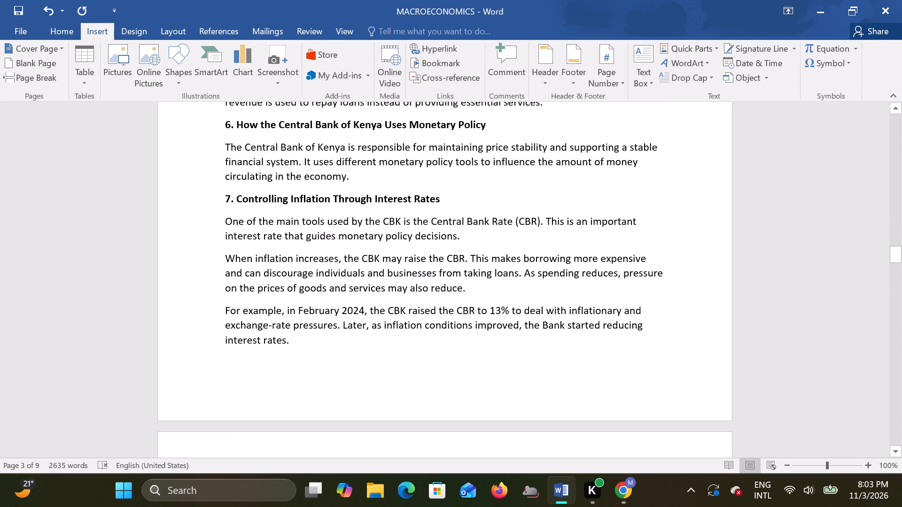
scroll(427, 289, down, 1)
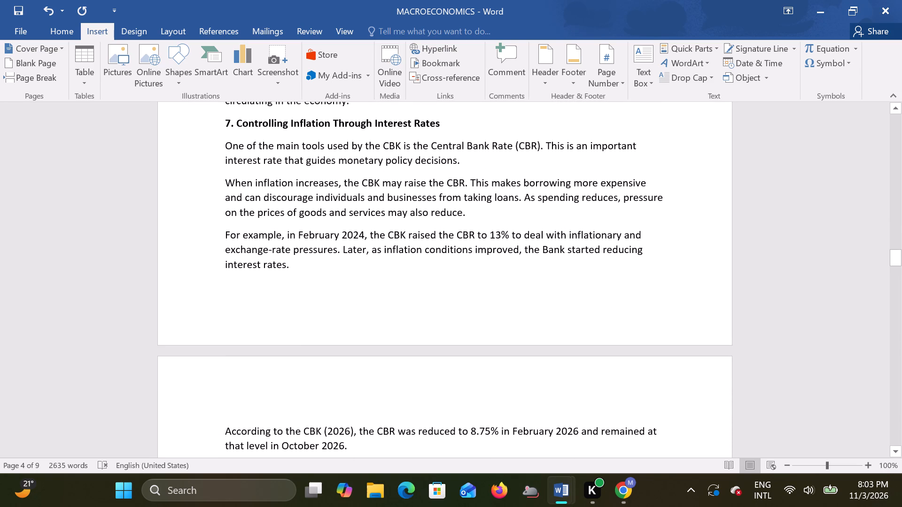
scroll(427, 289, down, 1)
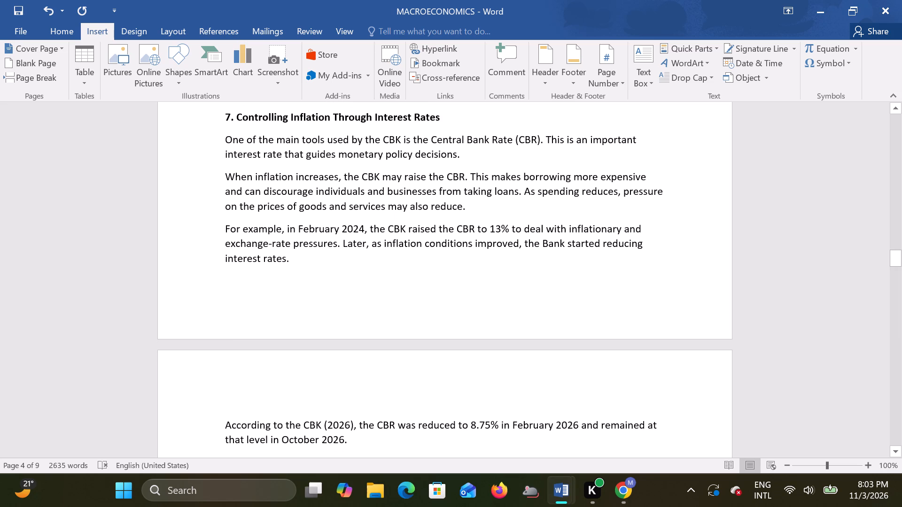
scroll(427, 289, down, 2)
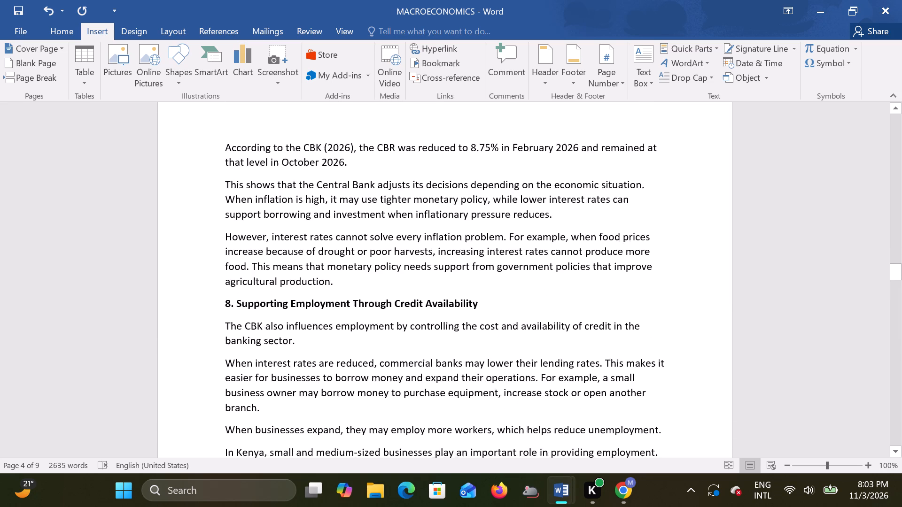
scroll(427, 289, down, 1)
scroll(427, 289, up, 1)
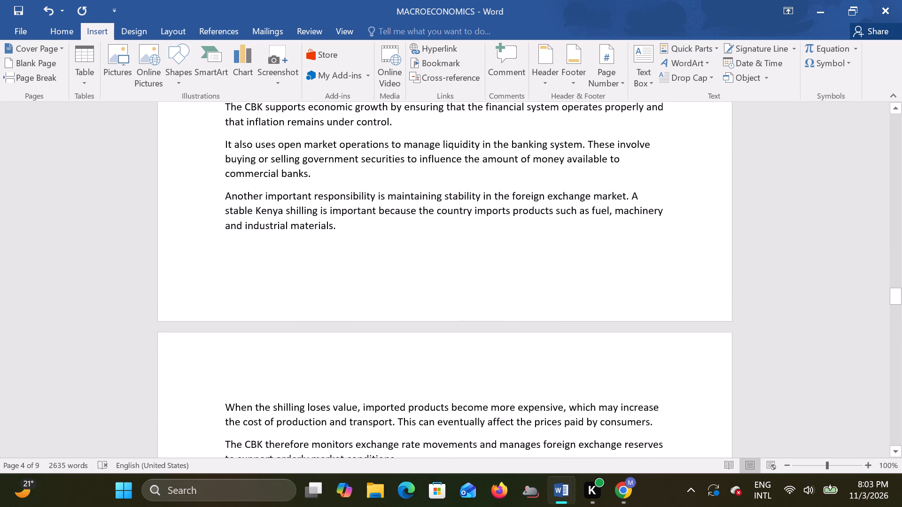
scroll(427, 289, up, 2)
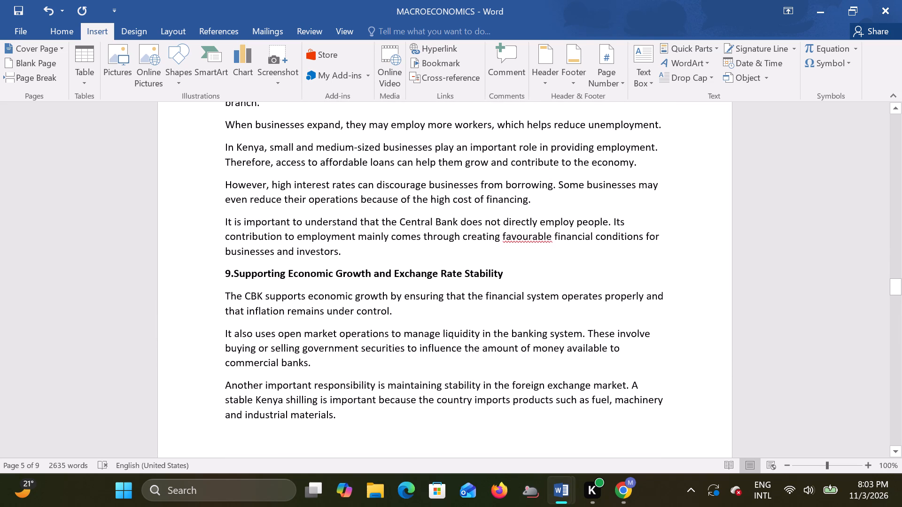
scroll(427, 289, up, 1)
scroll(551, 237, down, 1)
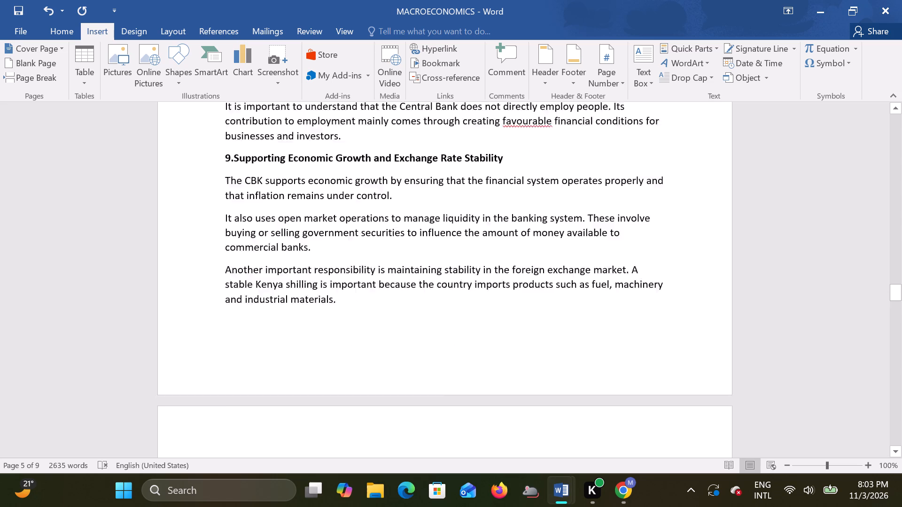
scroll(551, 237, down, 3)
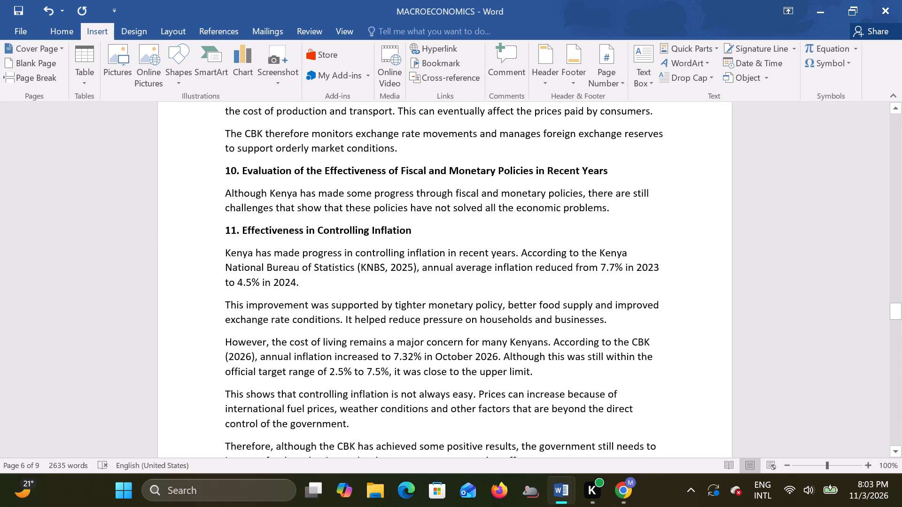
Save the MACROECONOMICS document.
key(ctrl+s)
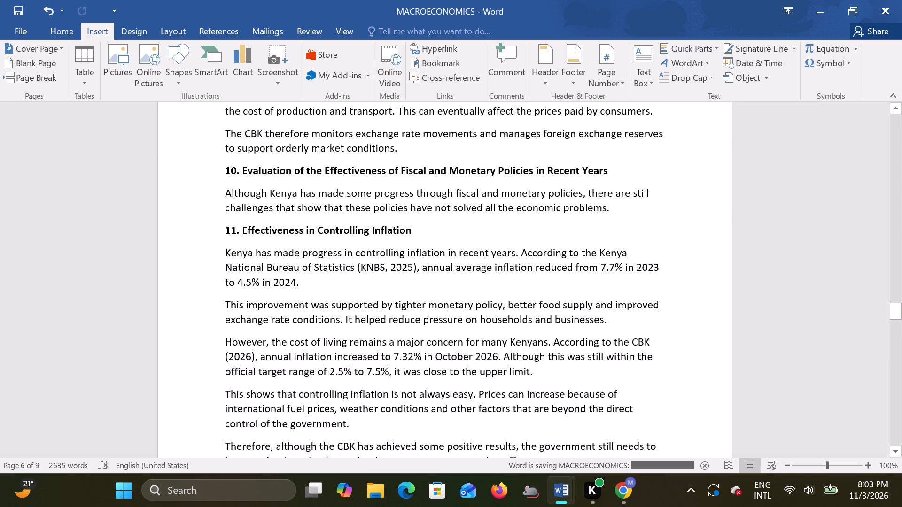
Review the remaining sections from 11 onwards through the closing paragraphs on the last page.
scroll(638, 277, down, 1)
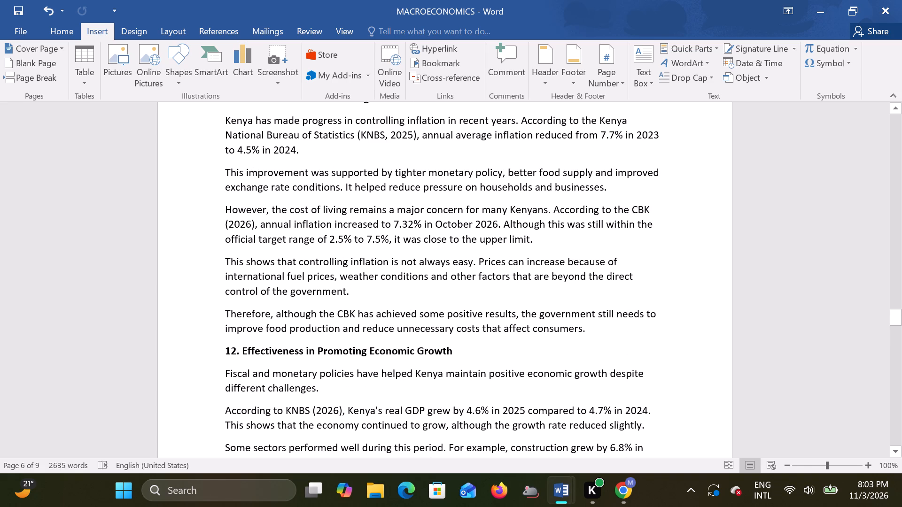
scroll(638, 277, down, 1)
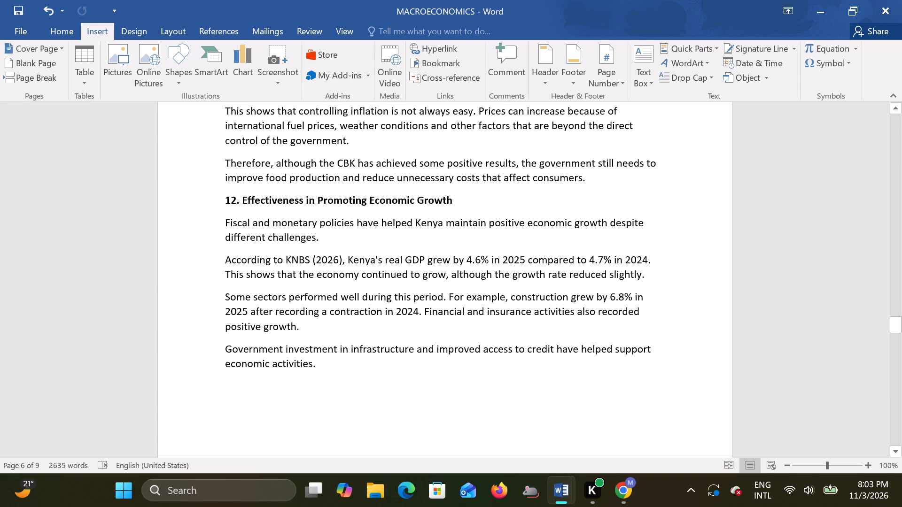
scroll(638, 277, down, 2)
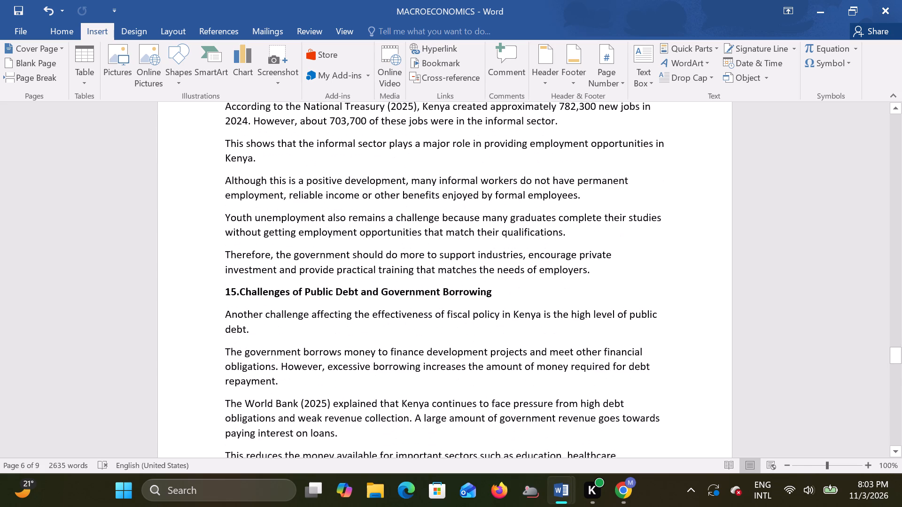
scroll(638, 277, down, 2)
scroll(638, 277, up, 1)
scroll(638, 277, down, 3)
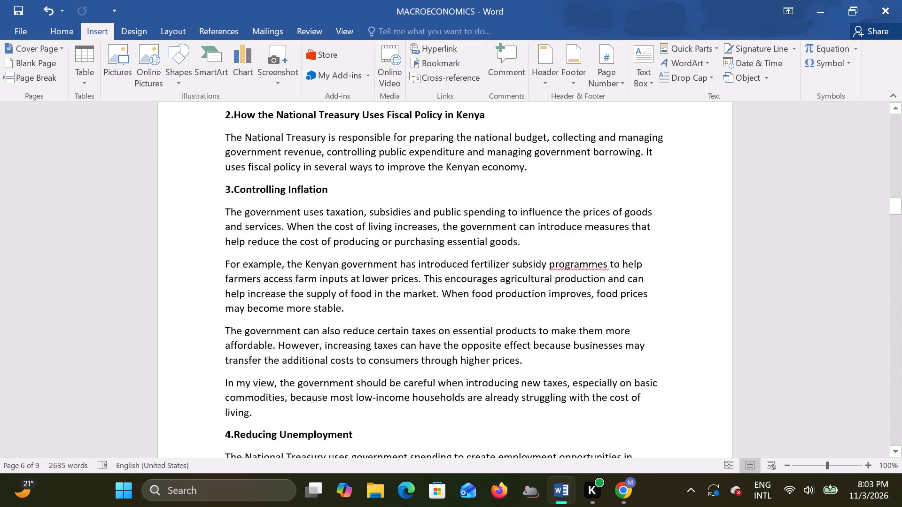
scroll(638, 277, down, 7)
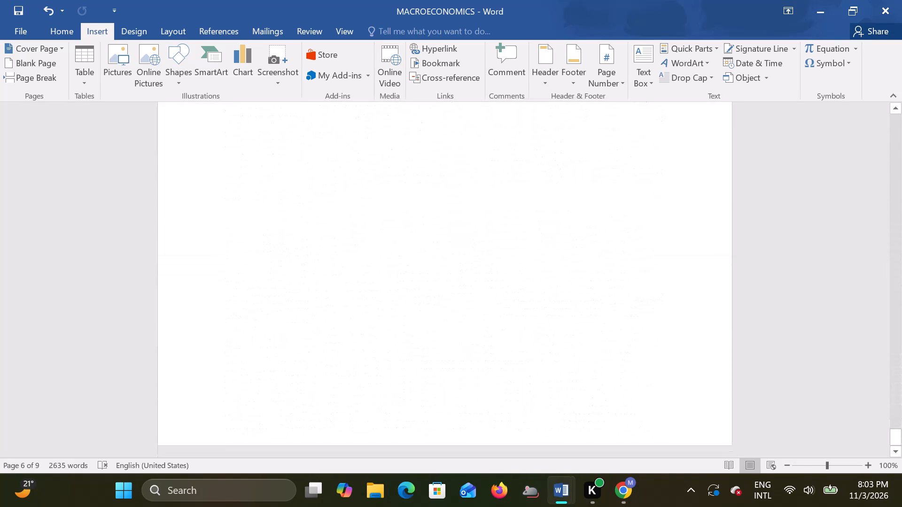
scroll(638, 277, up, 2)
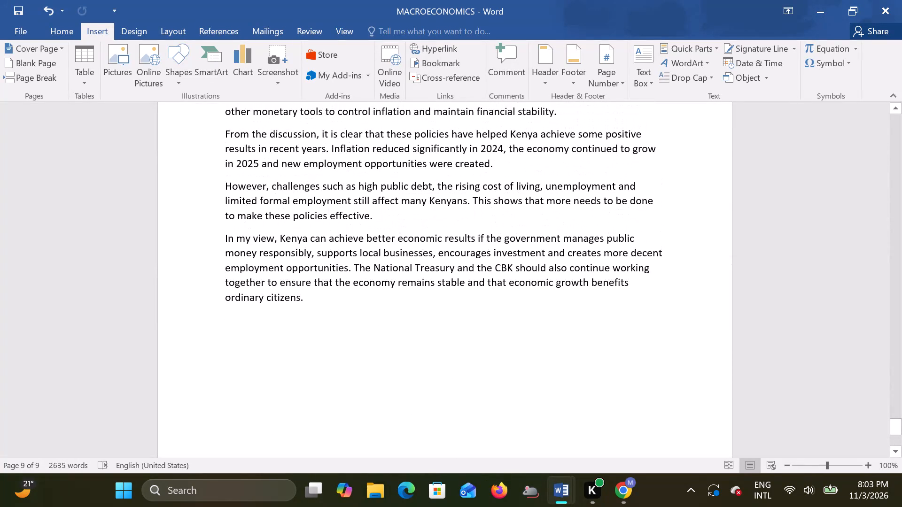
Switch to Chrome and show the list of available tasks in the TimeBucks Earn section.
click(617, 490)
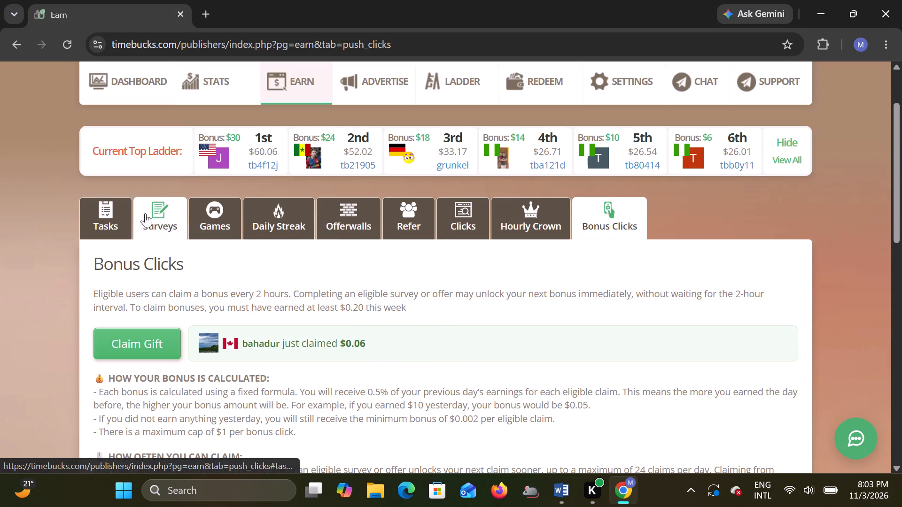
click(128, 222)
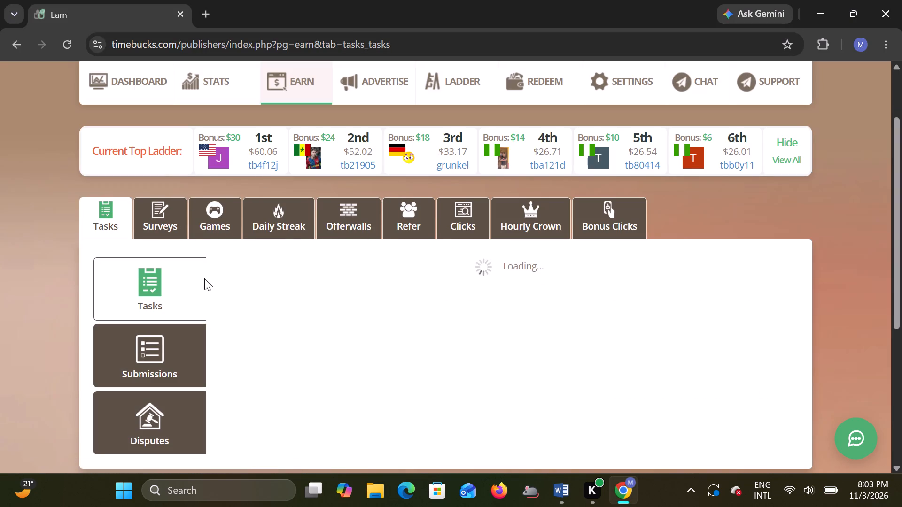
click(181, 289)
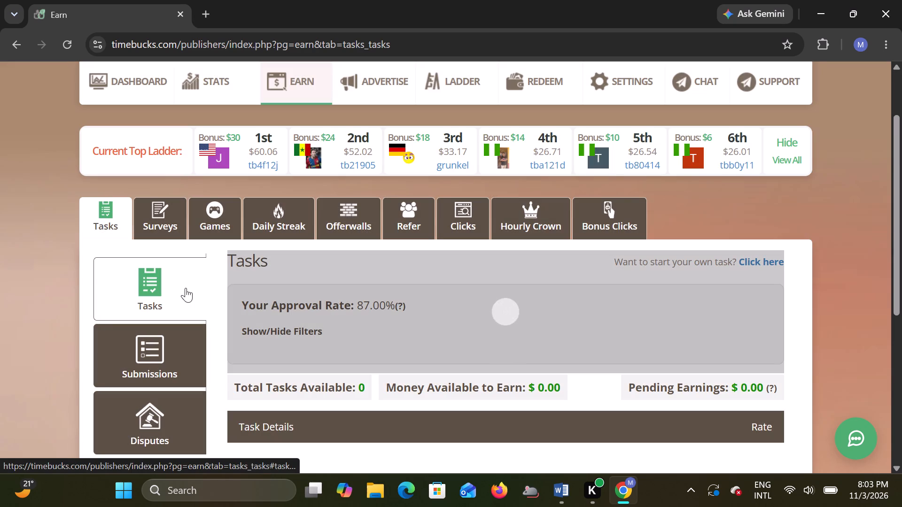
Find a once-off "Like" task paying $0.004 in the task list, open its preview and start it.
scroll(186, 288, down, 1)
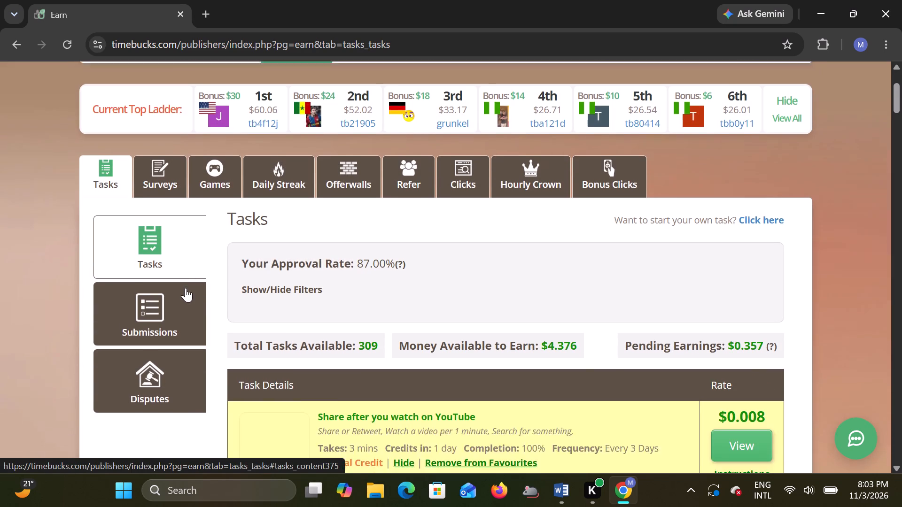
scroll(186, 288, down, 6)
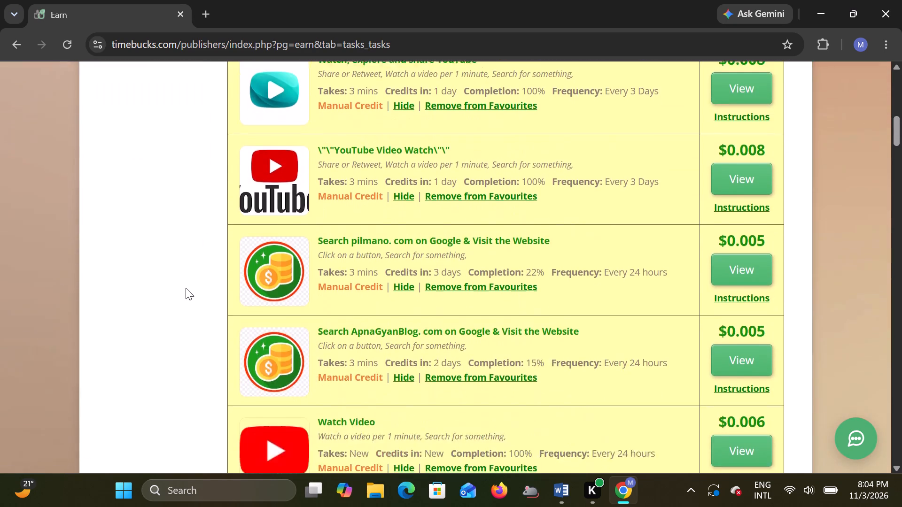
scroll(186, 288, down, 4)
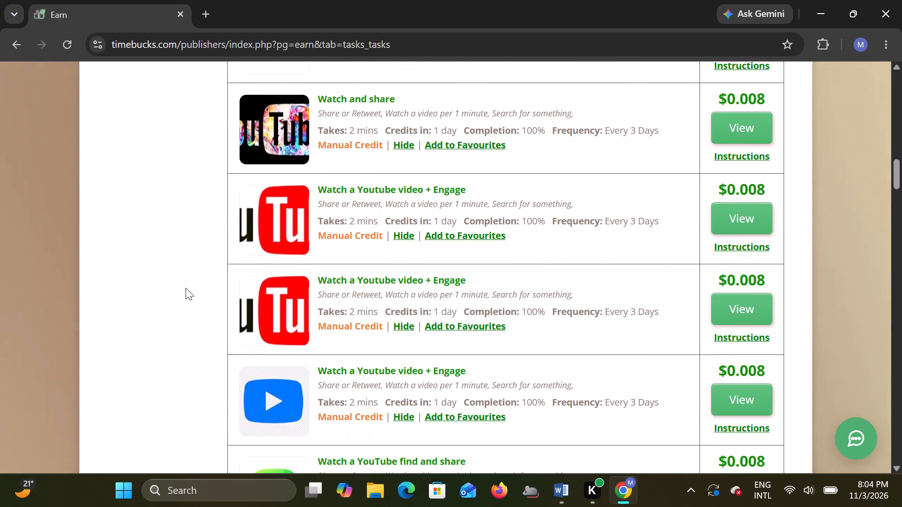
scroll(186, 288, down, 4)
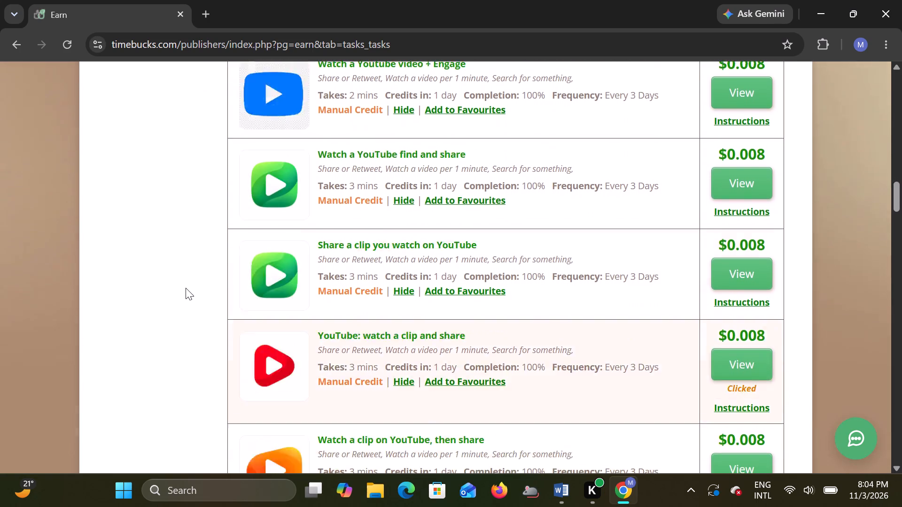
scroll(186, 288, down, 4)
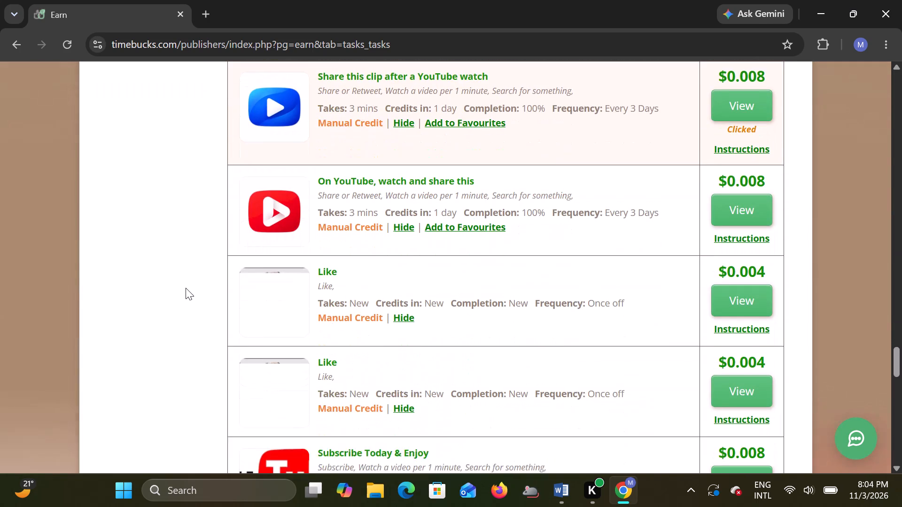
scroll(186, 288, down, 1)
click(741, 284)
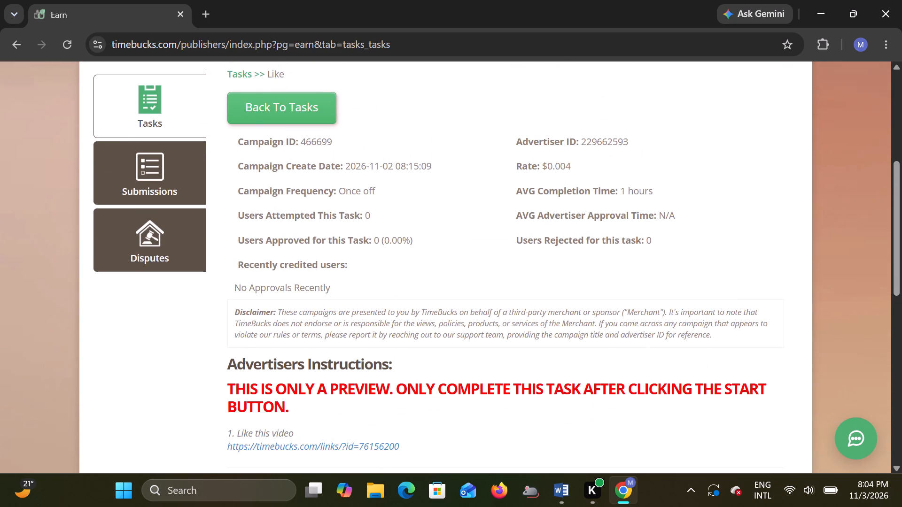
scroll(572, 338, down, 2)
click(245, 392)
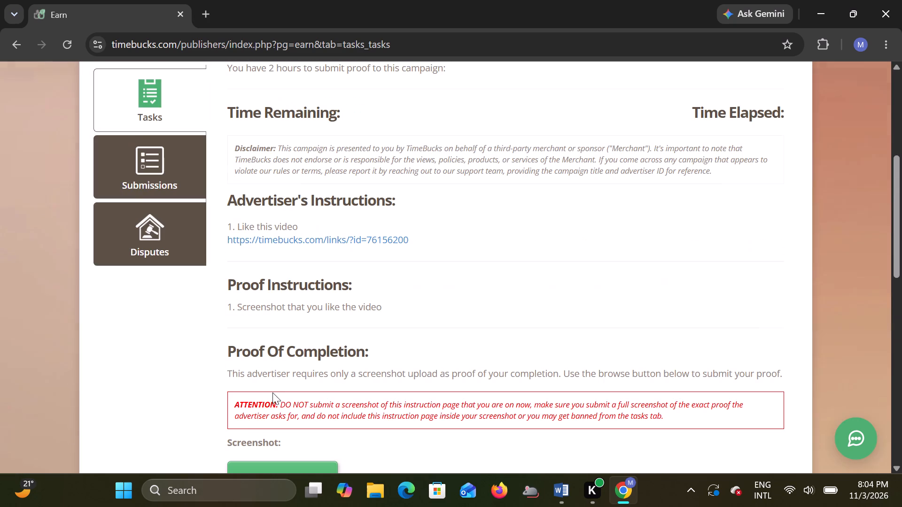